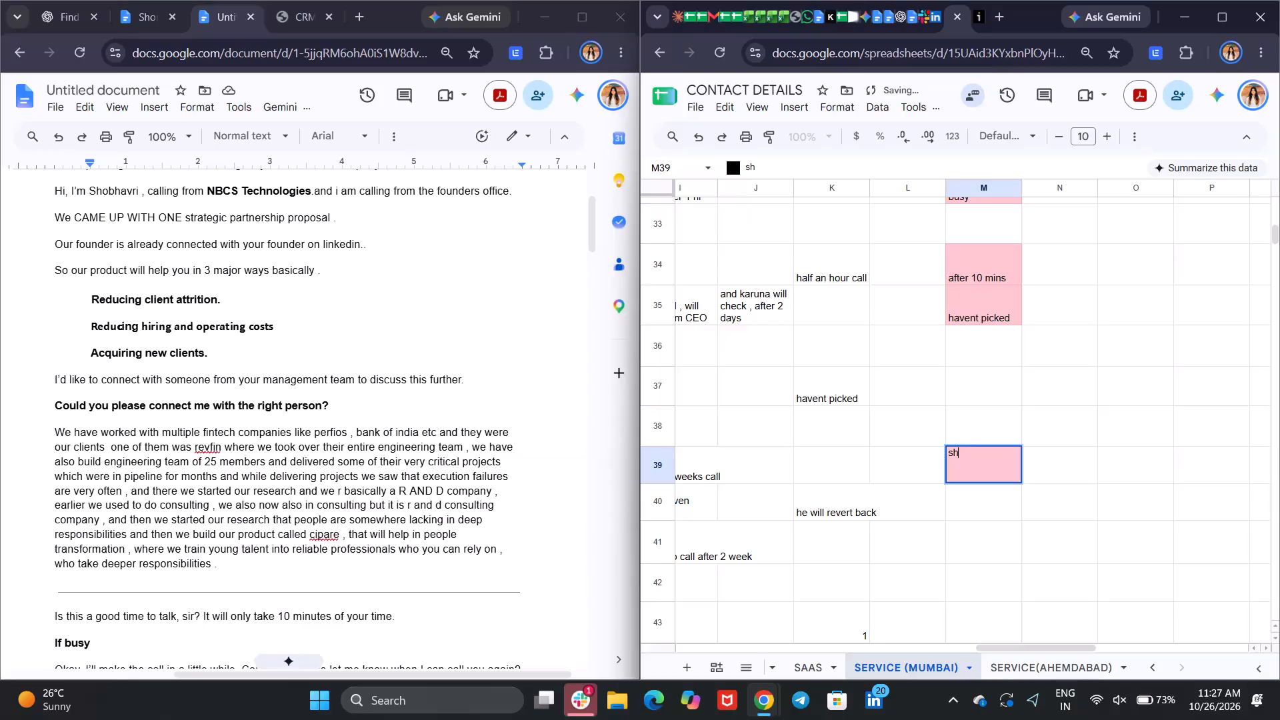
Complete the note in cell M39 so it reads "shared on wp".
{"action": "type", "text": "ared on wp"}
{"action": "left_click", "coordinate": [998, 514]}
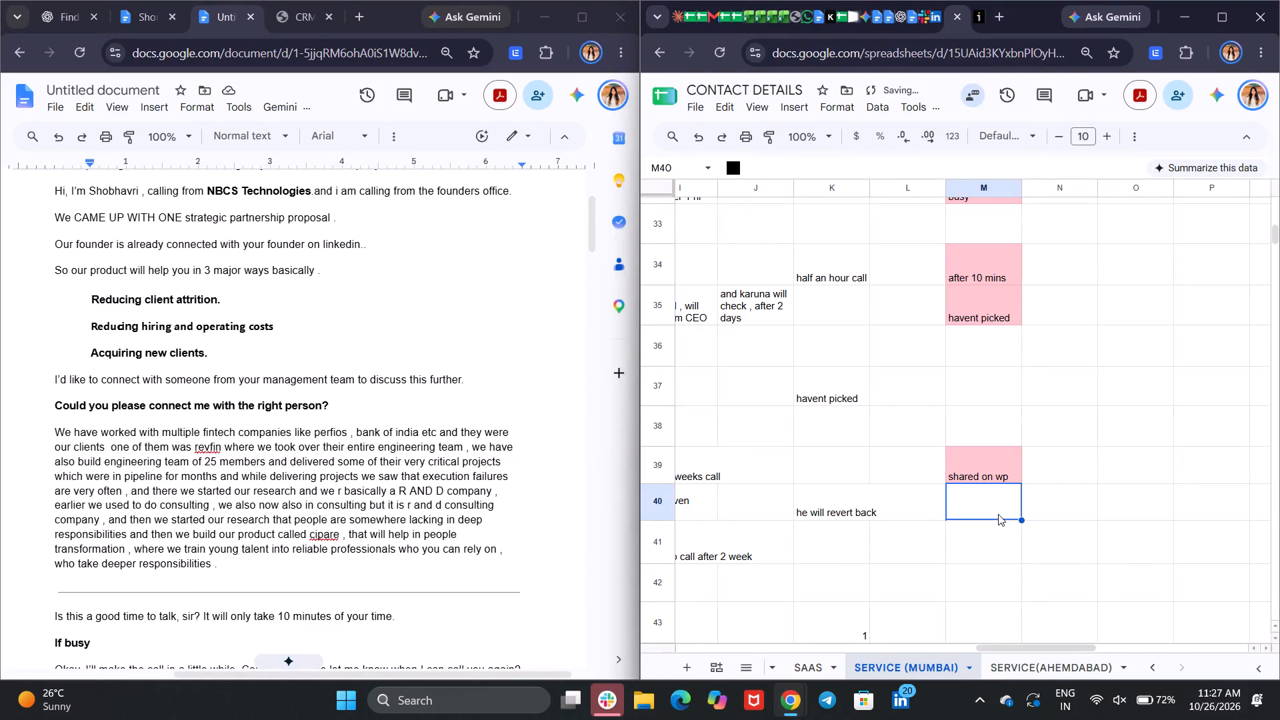
Clear the "shared on wp" note from cell M39.
{"action": "triple_click", "coordinate": [1038, 471]}
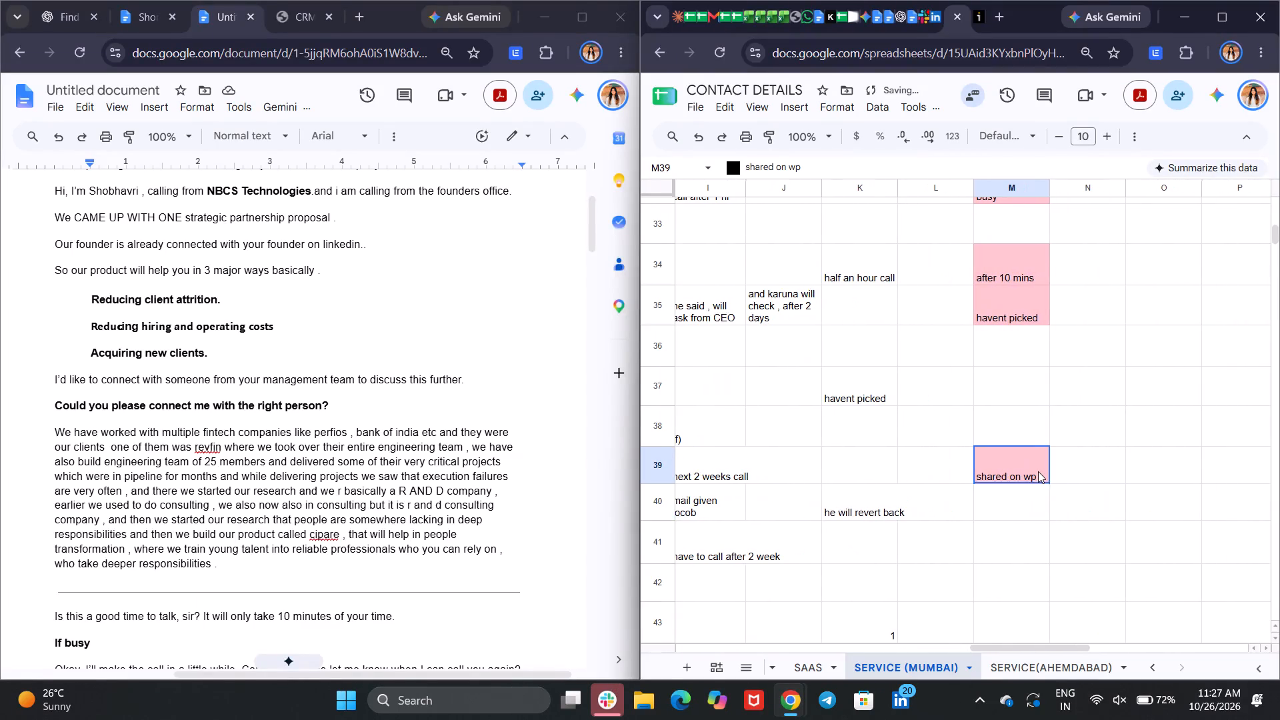
{"action": "key", "text": "BackSpace"}
{"action": "key", "text": "BackSpace"}
{"action": "key", "text": "BackSpace"}
{"action": "key", "text": "BackSpace"}
{"action": "key", "text": "BackSpace"}
{"action": "key", "text": "BackSpace"}
{"action": "key", "text": "BackSpace"}
{"action": "key", "text": "BackSpace"}
{"action": "key", "text": "BackSpace"}
{"action": "key", "text": "BackSpace"}
{"action": "key", "text": "BackSpace"}
{"action": "key", "text": "BackSpace"}
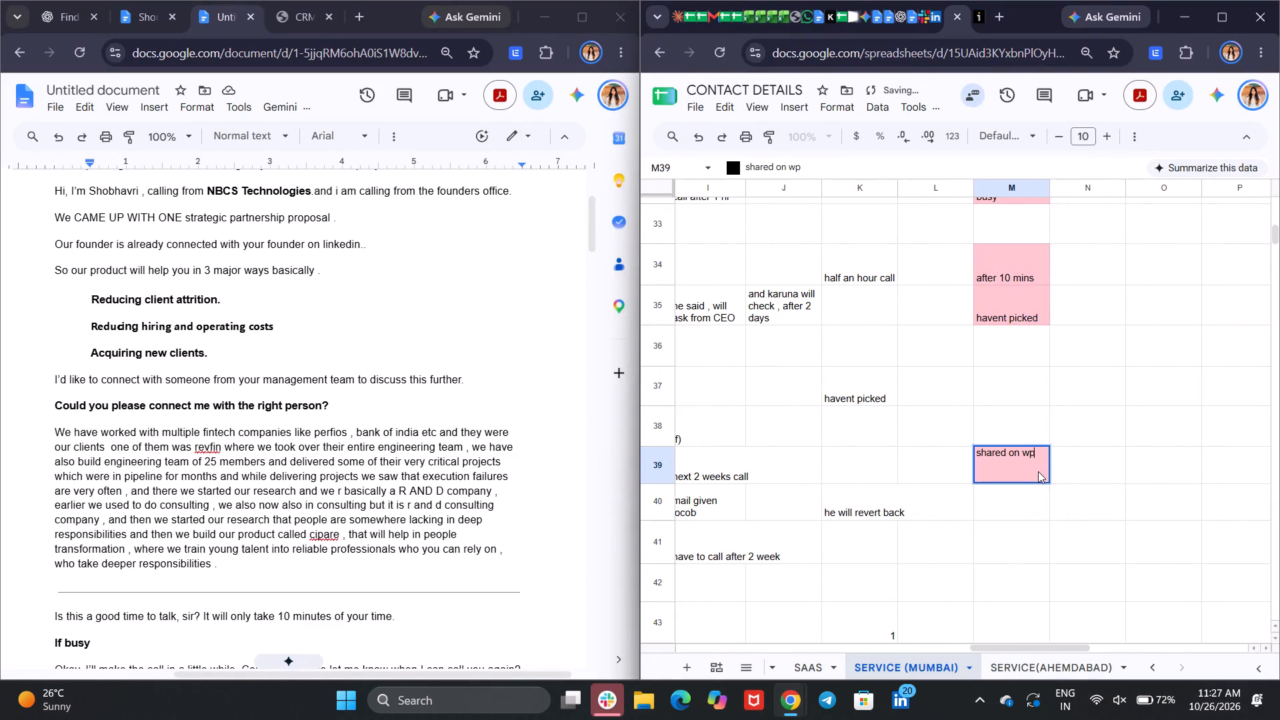
{"action": "key", "text": "BackSpace"}
{"action": "left_click", "coordinate": [1041, 458]}
{"action": "double_click", "coordinate": [1041, 458]}
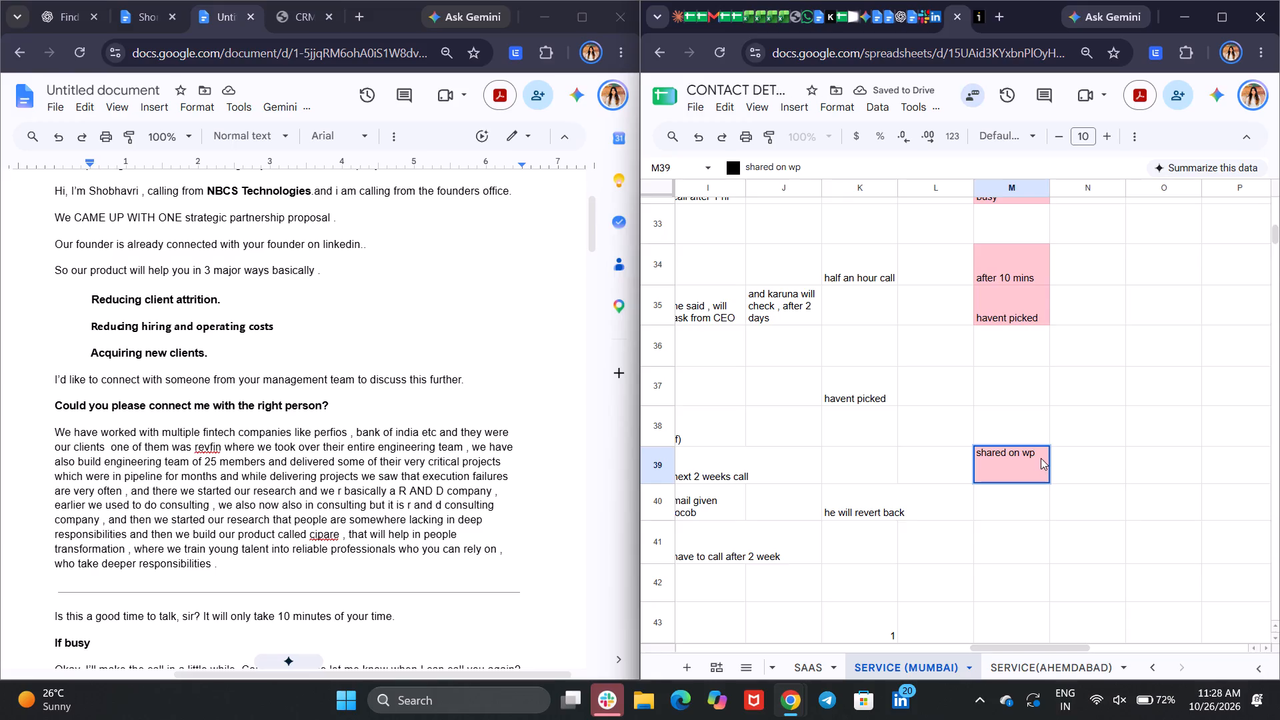
{"action": "triple_click", "coordinate": [1021, 453]}
{"action": "key", "text": "BackSpace"}
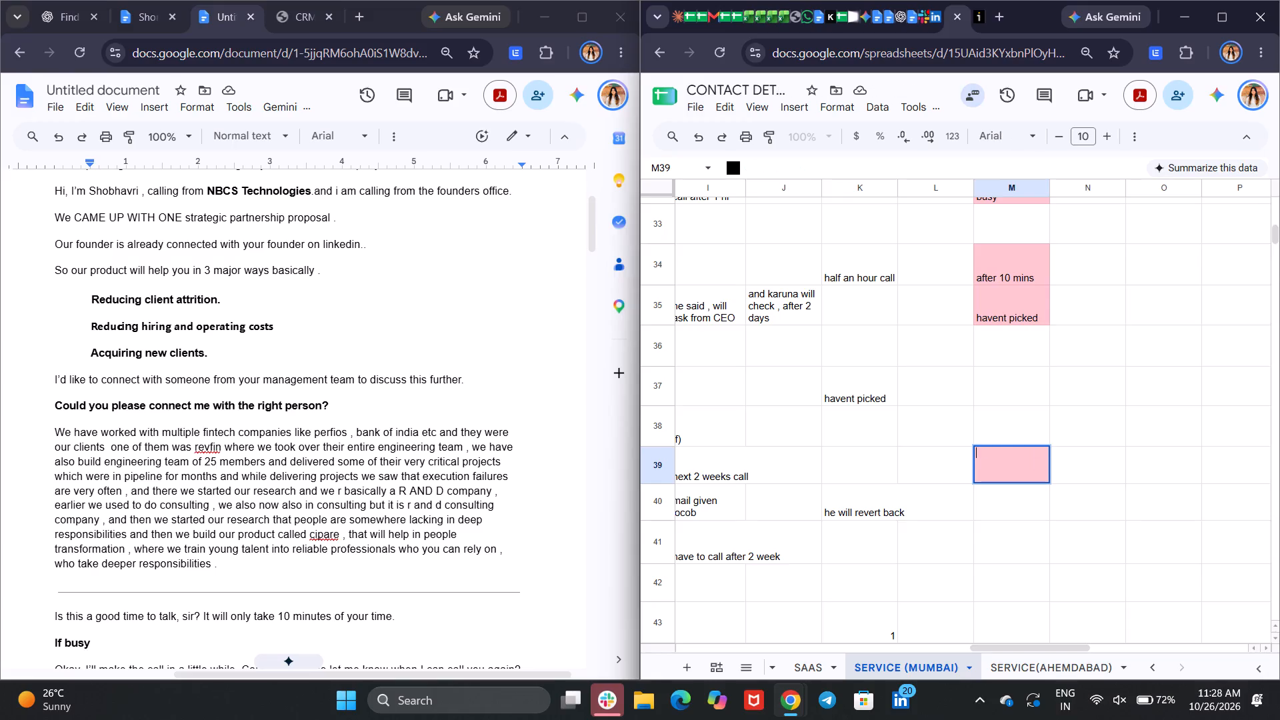
{"action": "scroll", "coordinate": [1021, 453], "scroll_direction": "down", "scroll_amount": 5}
{"action": "left_click", "coordinate": [1143, 402]}
Enter the follow-up note "shared on wp" in cell M44 of the SERVICE (MUMBAI) sheet.
{"action": "scroll", "coordinate": [1143, 402], "scroll_direction": "down", "scroll_amount": 2}
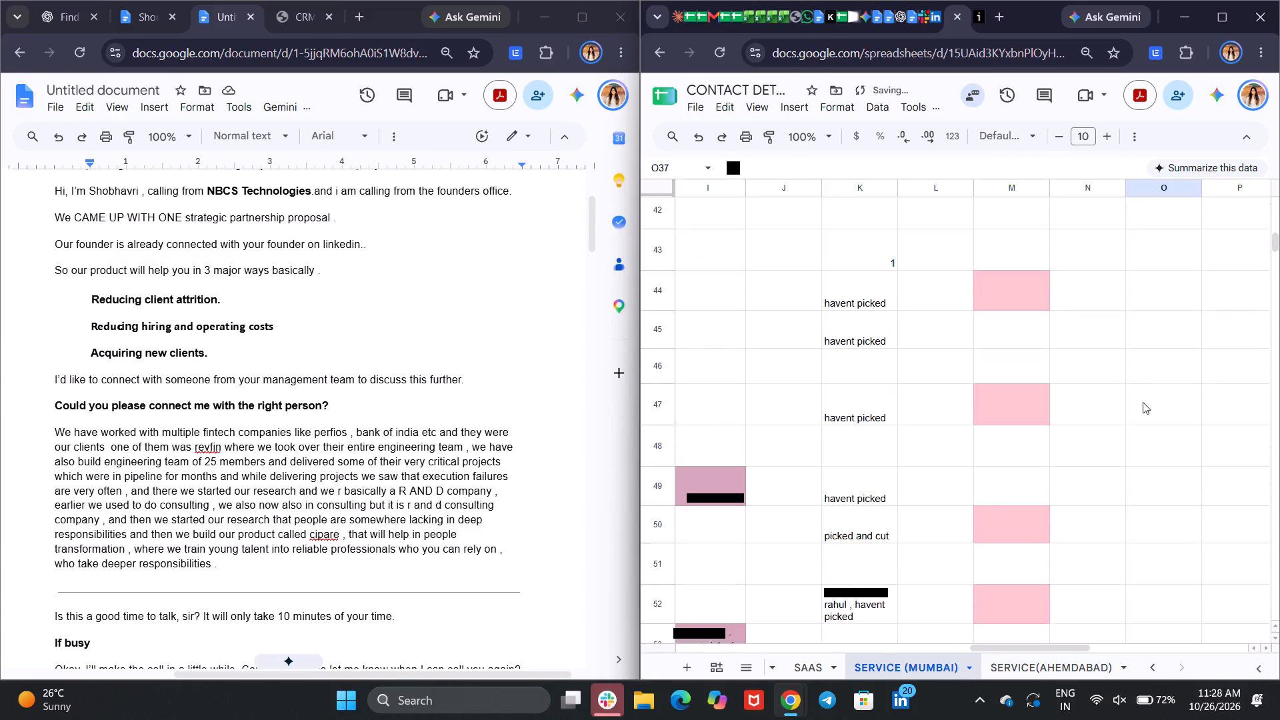
{"action": "scroll", "coordinate": [1143, 402], "scroll_direction": "down", "scroll_amount": 2}
{"action": "left_click", "coordinate": [1004, 249]}
{"action": "scroll", "coordinate": [1004, 249], "scroll_direction": "right", "scroll_amount": 5}
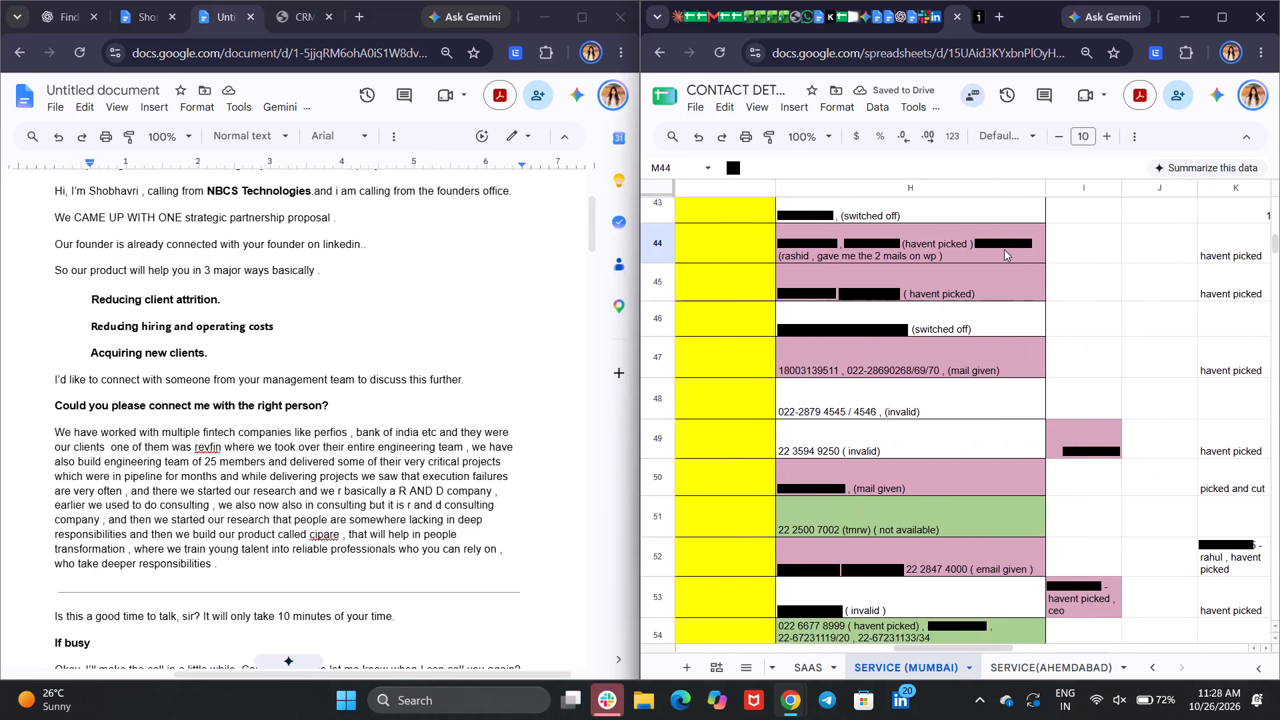
{"action": "scroll", "coordinate": [1004, 249], "scroll_direction": "left", "scroll_amount": 3}
{"action": "double_click", "coordinate": [1065, 236]}
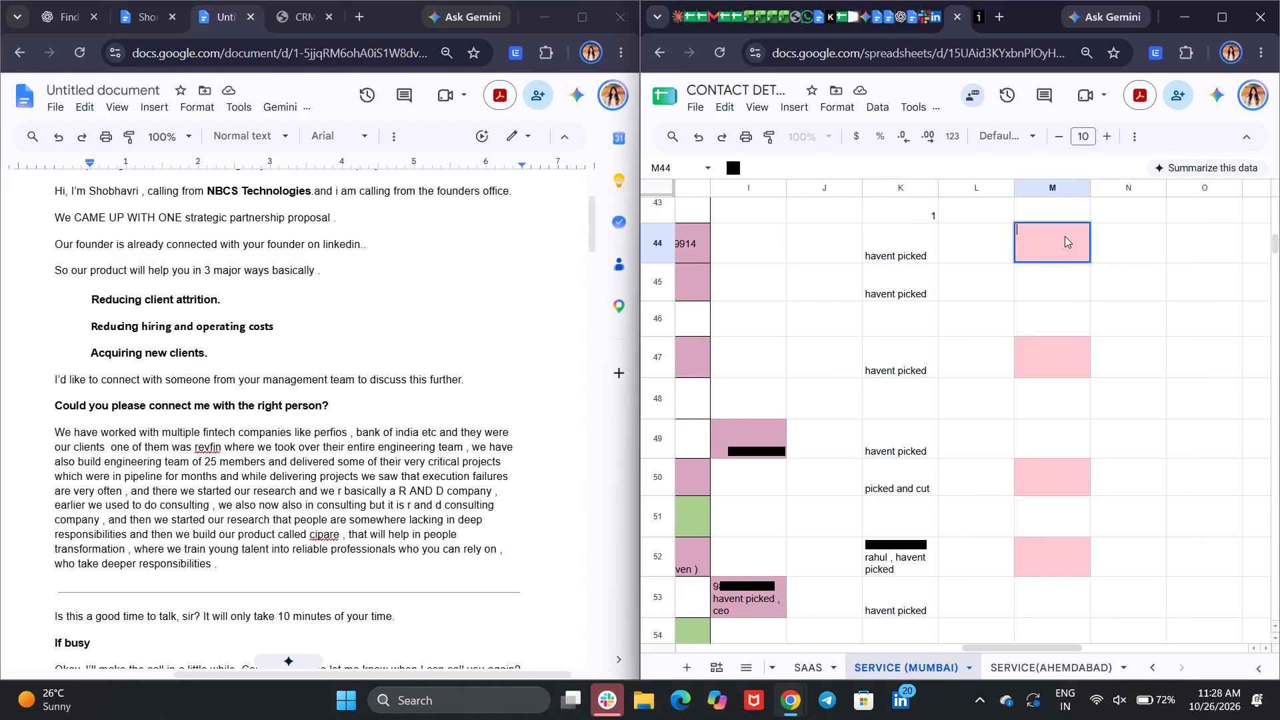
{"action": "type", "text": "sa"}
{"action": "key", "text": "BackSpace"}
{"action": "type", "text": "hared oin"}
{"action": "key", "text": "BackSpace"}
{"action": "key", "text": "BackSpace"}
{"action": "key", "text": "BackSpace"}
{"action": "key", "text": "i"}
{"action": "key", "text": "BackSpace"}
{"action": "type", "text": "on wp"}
{"action": "left_click", "coordinate": [1054, 370]}
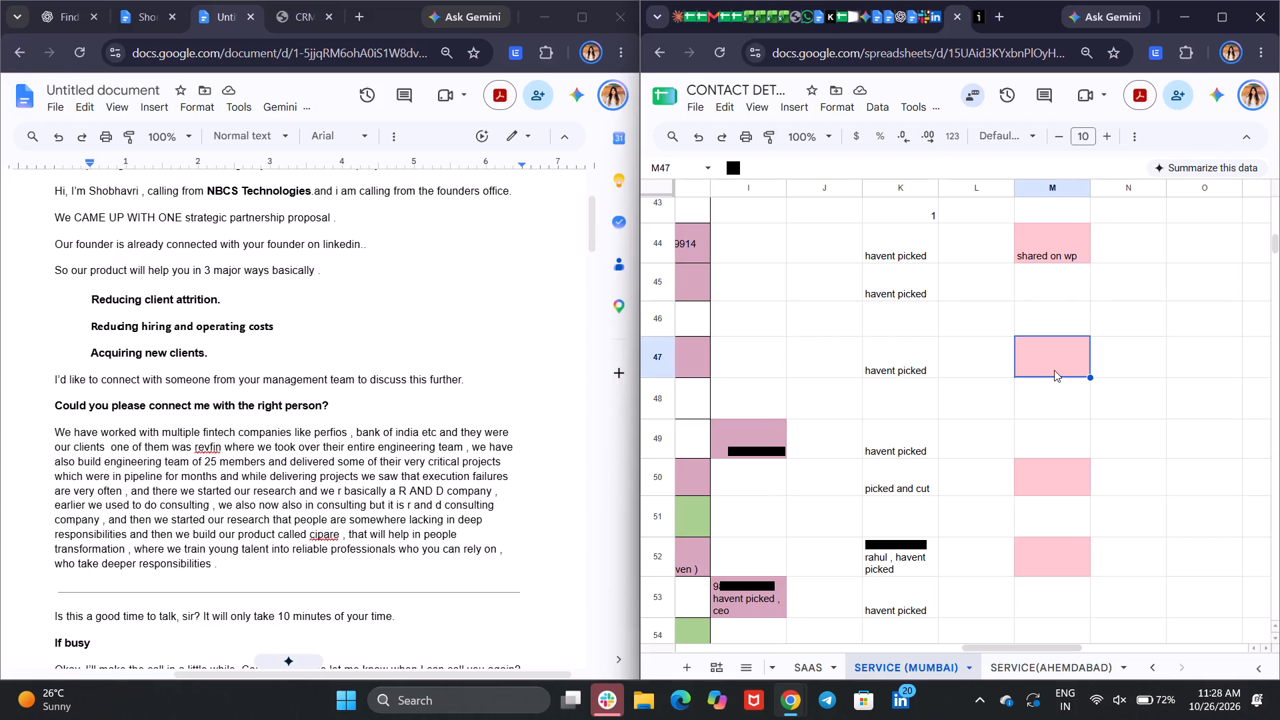
Review row 44's call notes, company, contact person and job title against its follow-up note.
{"action": "left_click", "coordinate": [1055, 246]}
{"action": "scroll", "coordinate": [1055, 246], "scroll_direction": "right", "scroll_amount": 7}
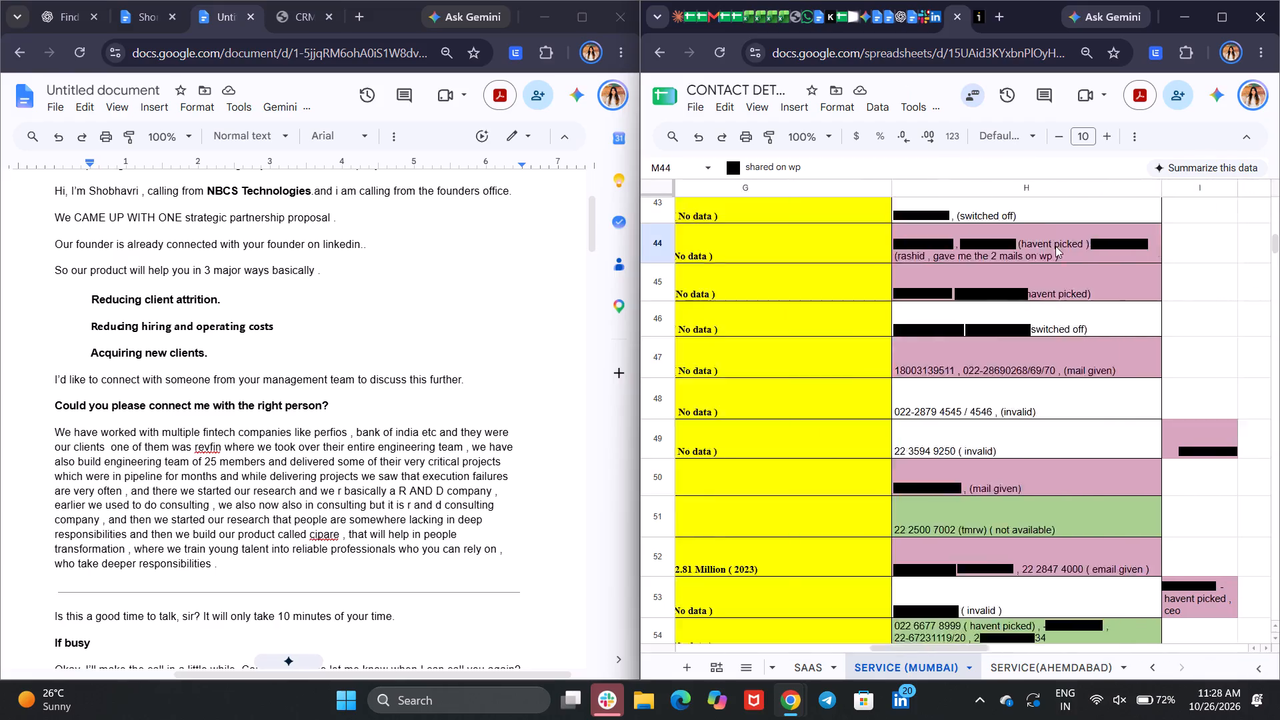
{"action": "scroll", "coordinate": [1055, 246], "scroll_direction": "right", "scroll_amount": 2}
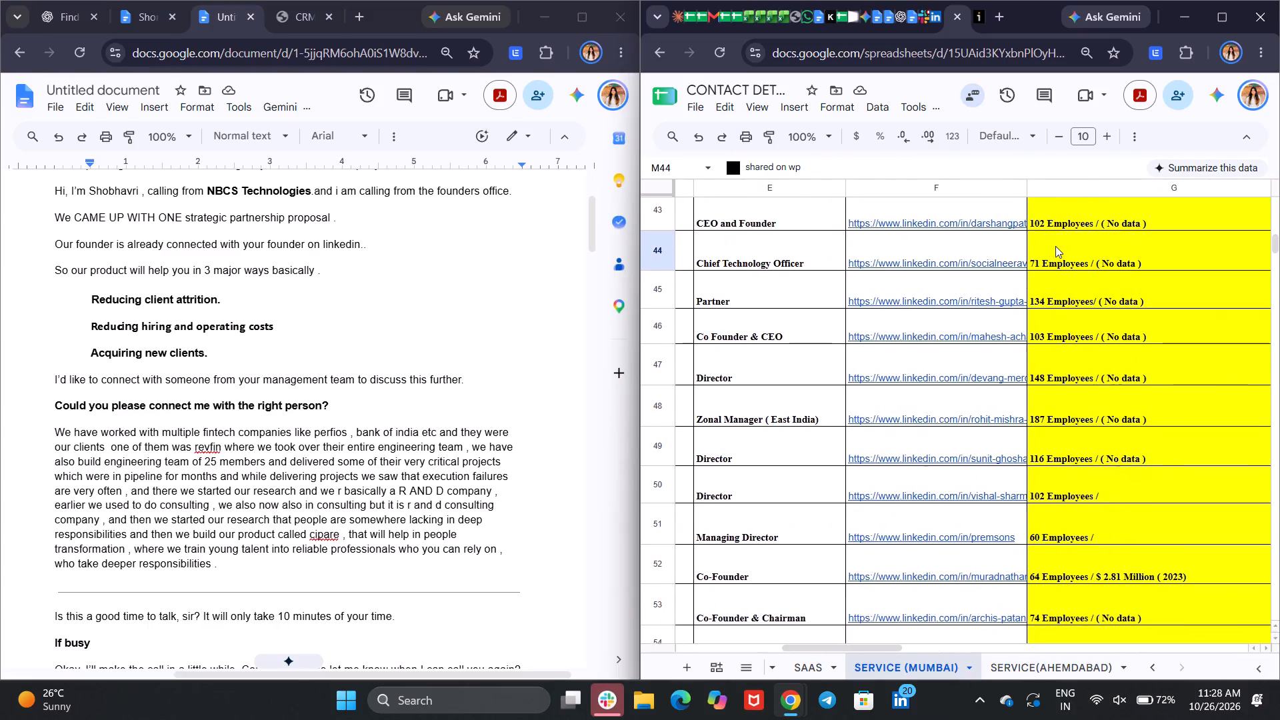
{"action": "scroll", "coordinate": [1055, 246], "scroll_direction": "right", "scroll_amount": 2}
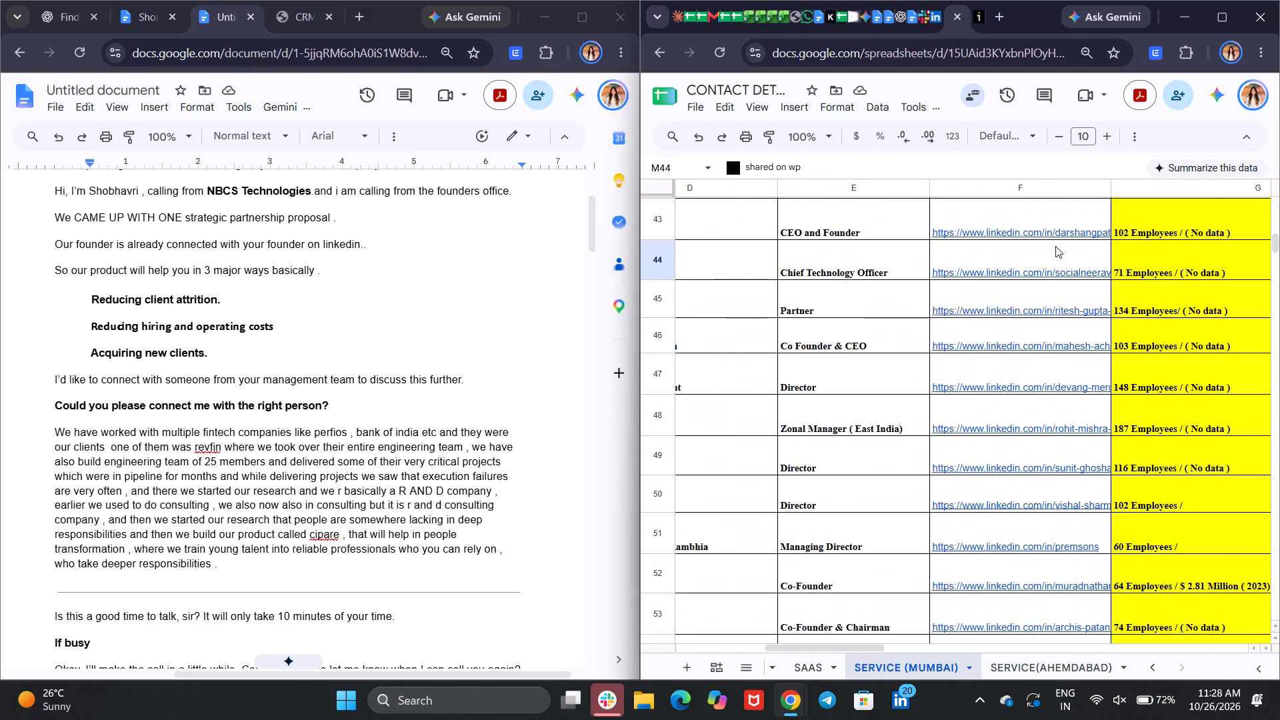
{"action": "scroll", "coordinate": [1055, 246], "scroll_direction": "right", "scroll_amount": 3}
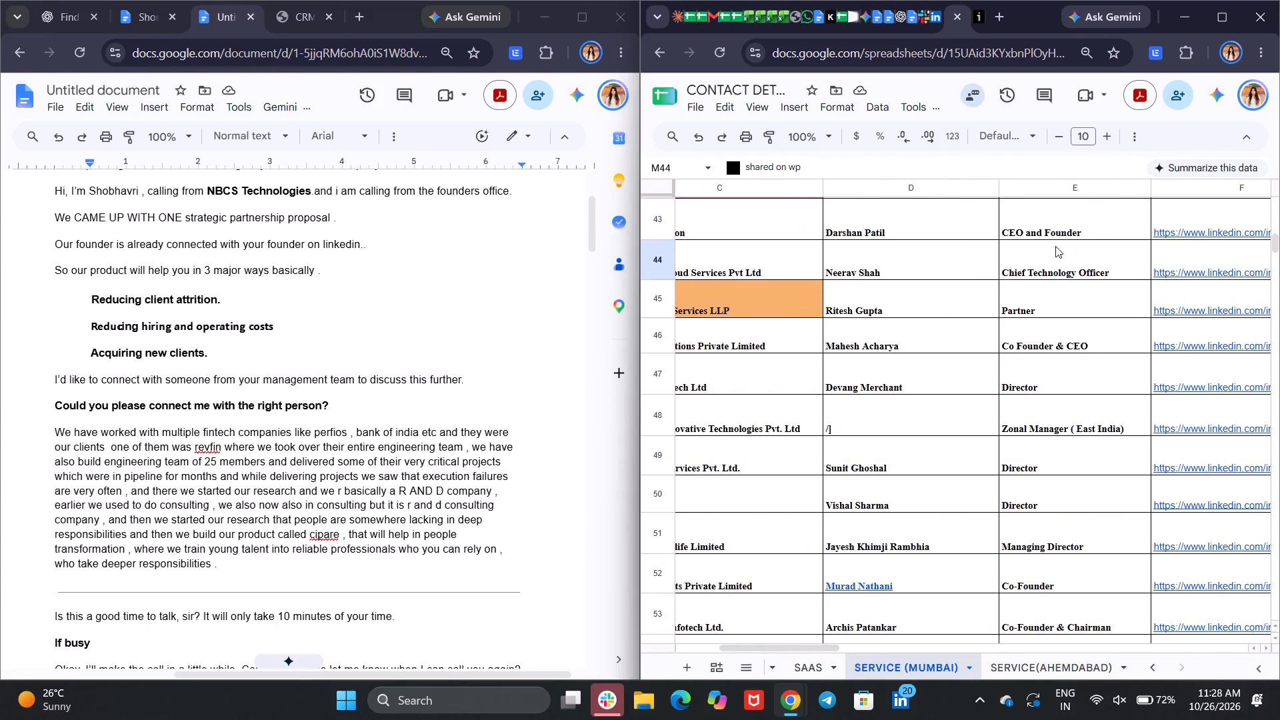
{"action": "scroll", "coordinate": [1055, 246], "scroll_direction": "left", "scroll_amount": 3}
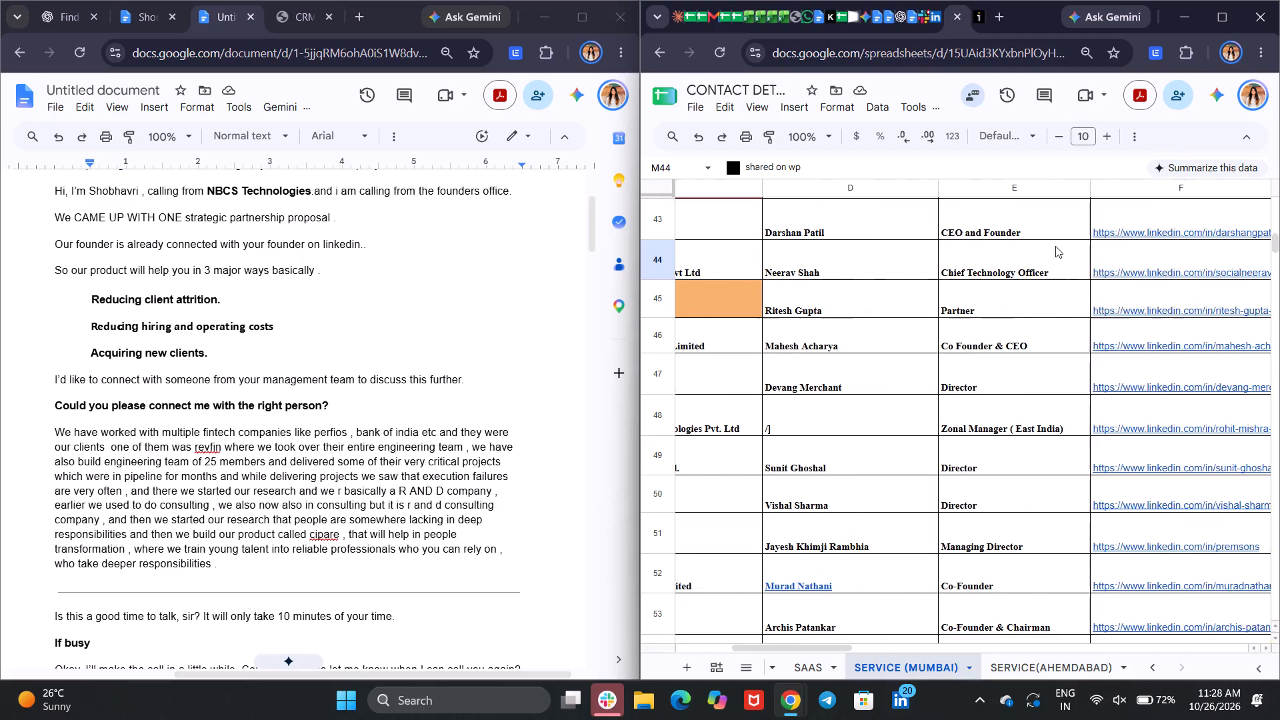
{"action": "scroll", "coordinate": [1055, 246], "scroll_direction": "left", "scroll_amount": 7}
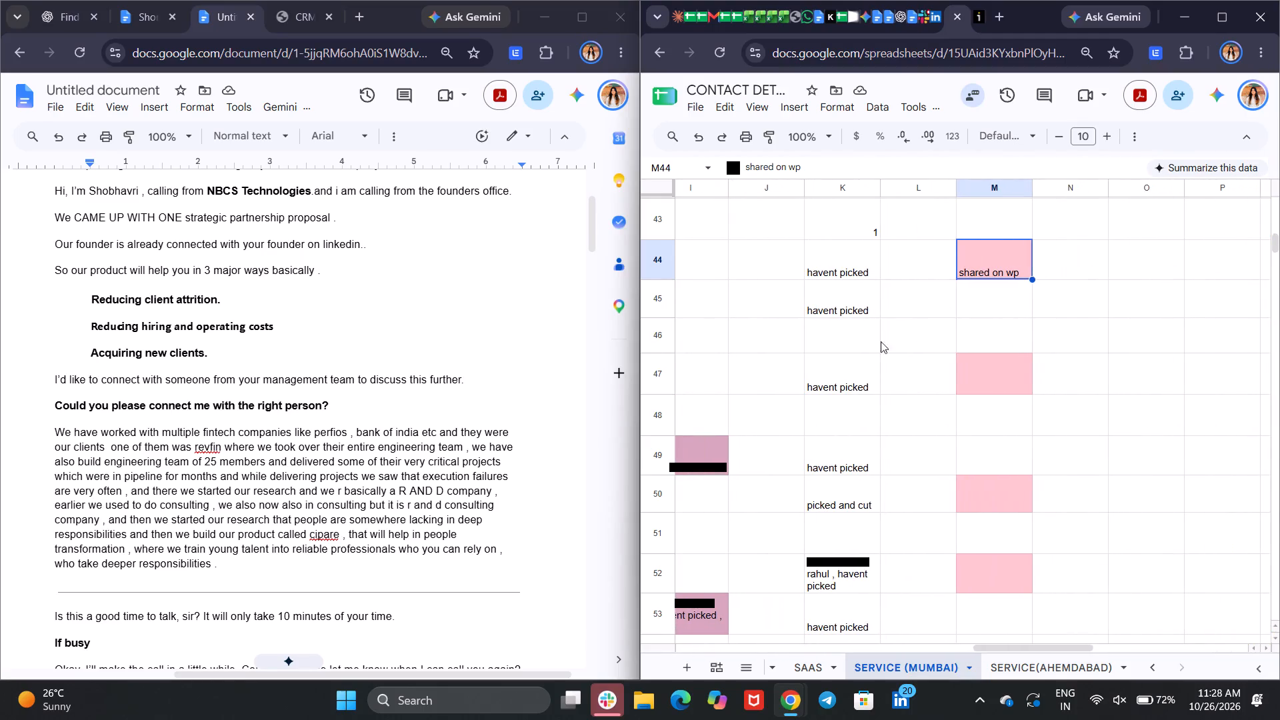
Look up the phone notes and company name for the highlighted follow-up in row 47.
{"action": "left_click", "coordinate": [1002, 367]}
{"action": "scroll", "coordinate": [1002, 367], "scroll_direction": "right", "scroll_amount": 5}
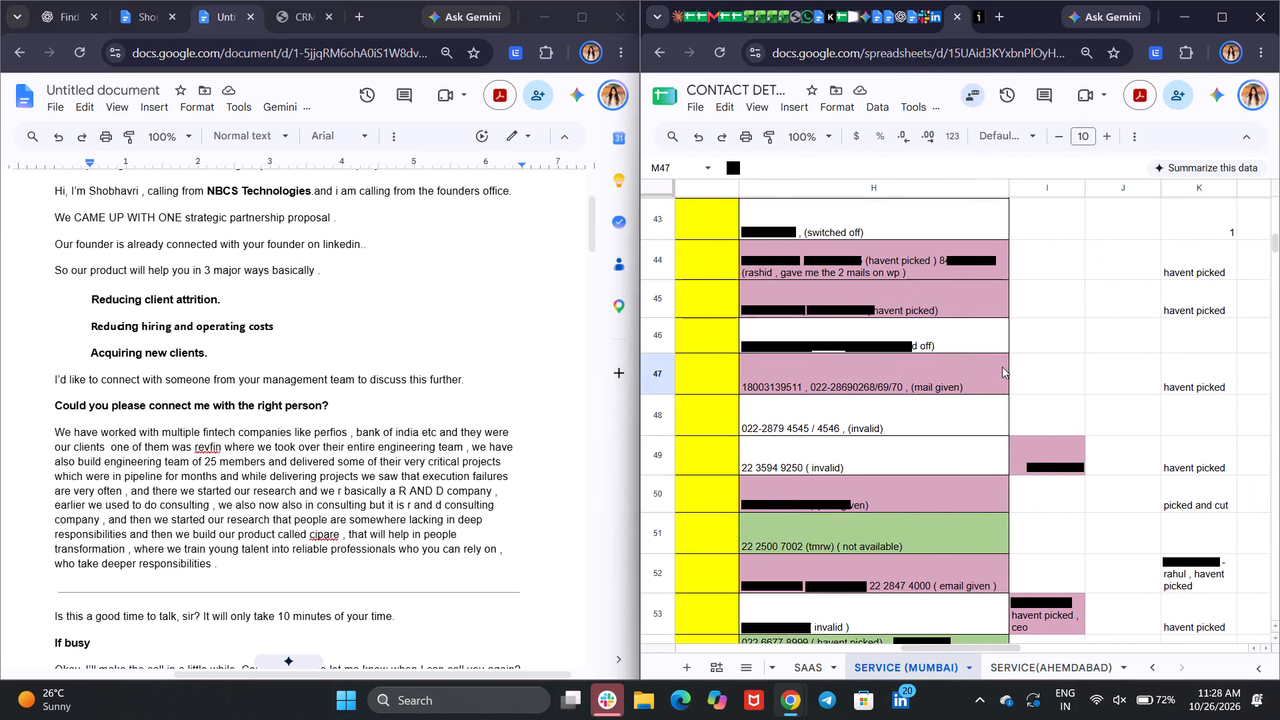
{"action": "scroll", "coordinate": [1002, 367], "scroll_direction": "right", "scroll_amount": 2}
{"action": "left_click", "coordinate": [1002, 367]}
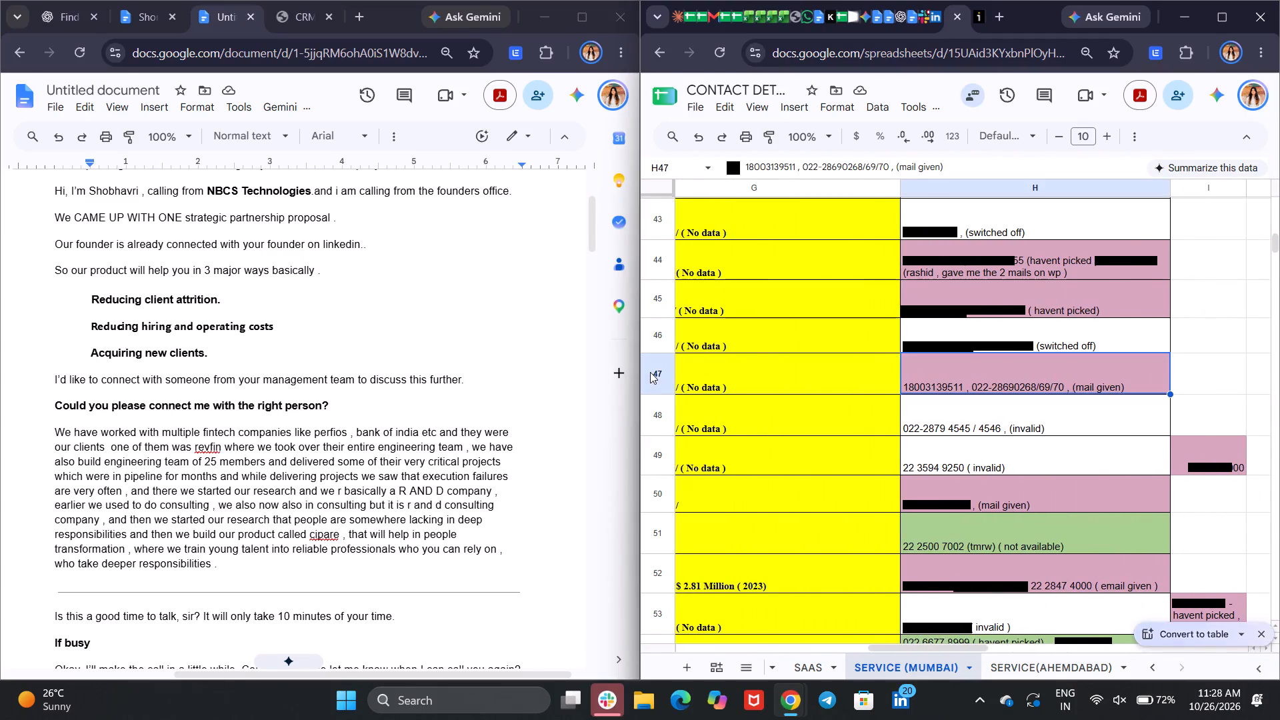
{"action": "left_click", "coordinate": [650, 372]}
{"action": "scroll", "coordinate": [775, 392], "scroll_direction": "right", "scroll_amount": 9}
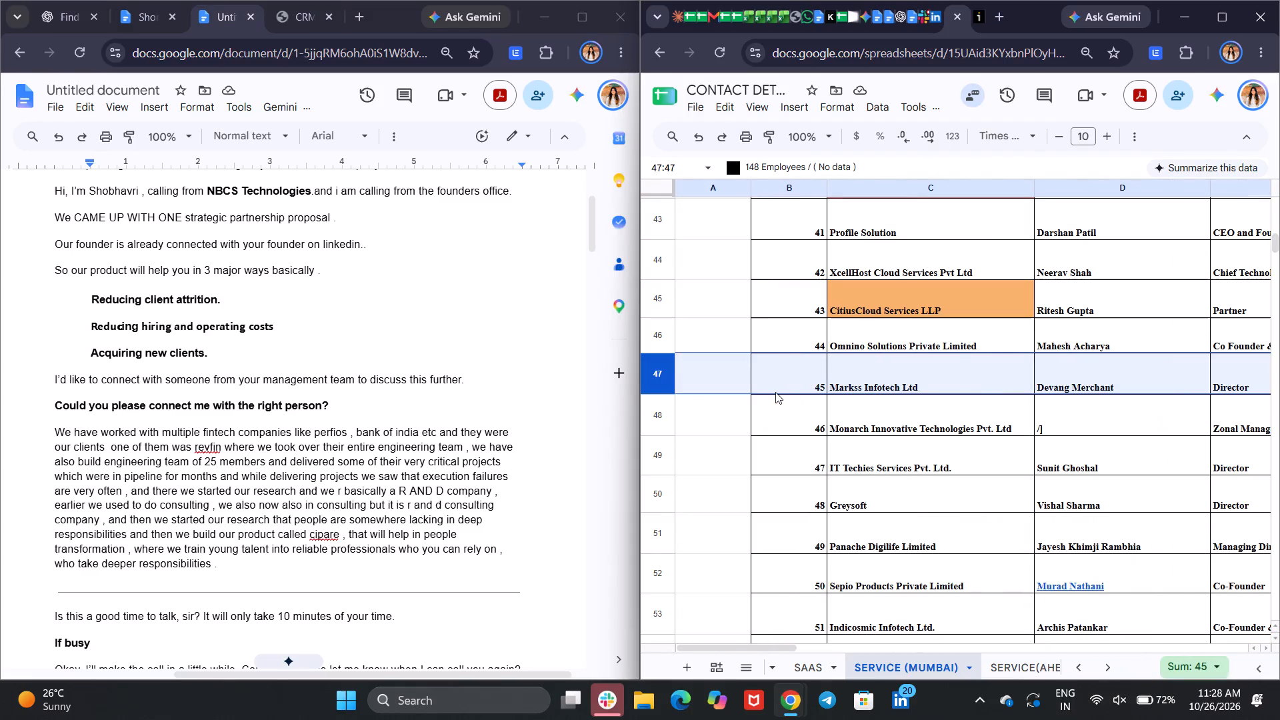
Switch to the CRM leads list and find the Markss Infotech Ltd lead's contact and reference details.
{"action": "left_click", "coordinate": [290, 27]}
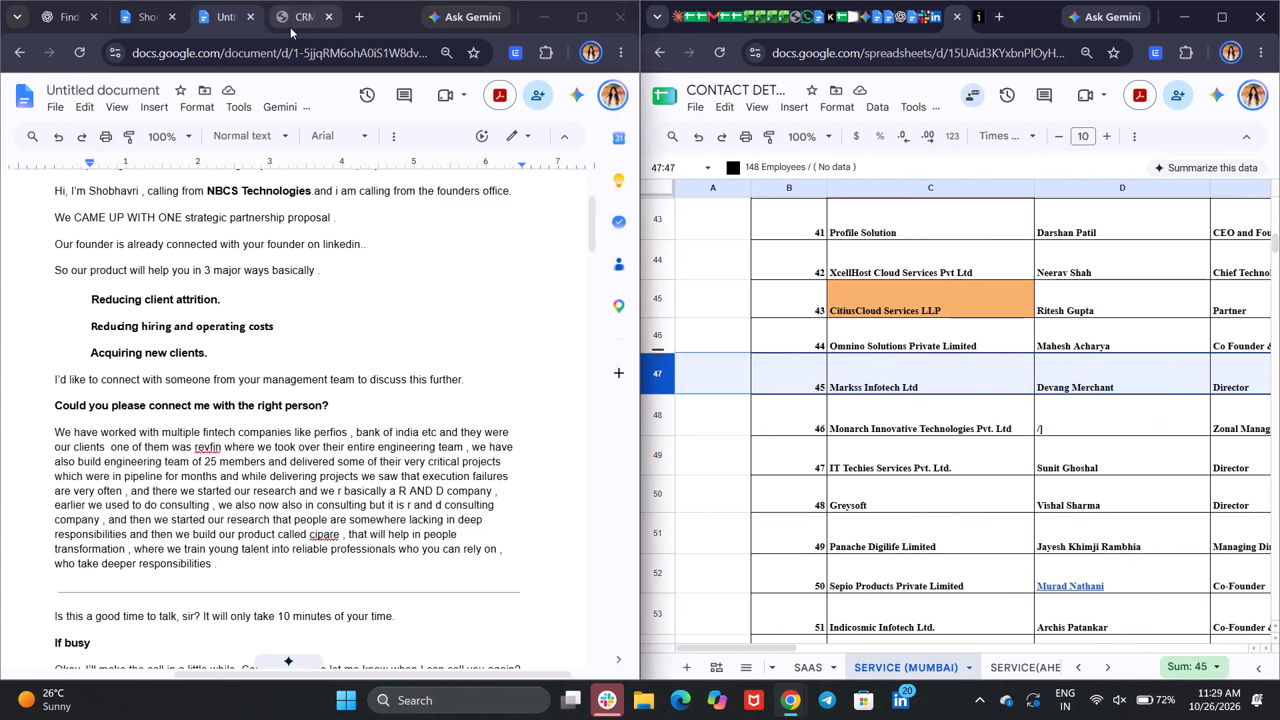
{"action": "scroll", "coordinate": [230, 304], "scroll_direction": "down", "scroll_amount": 5}
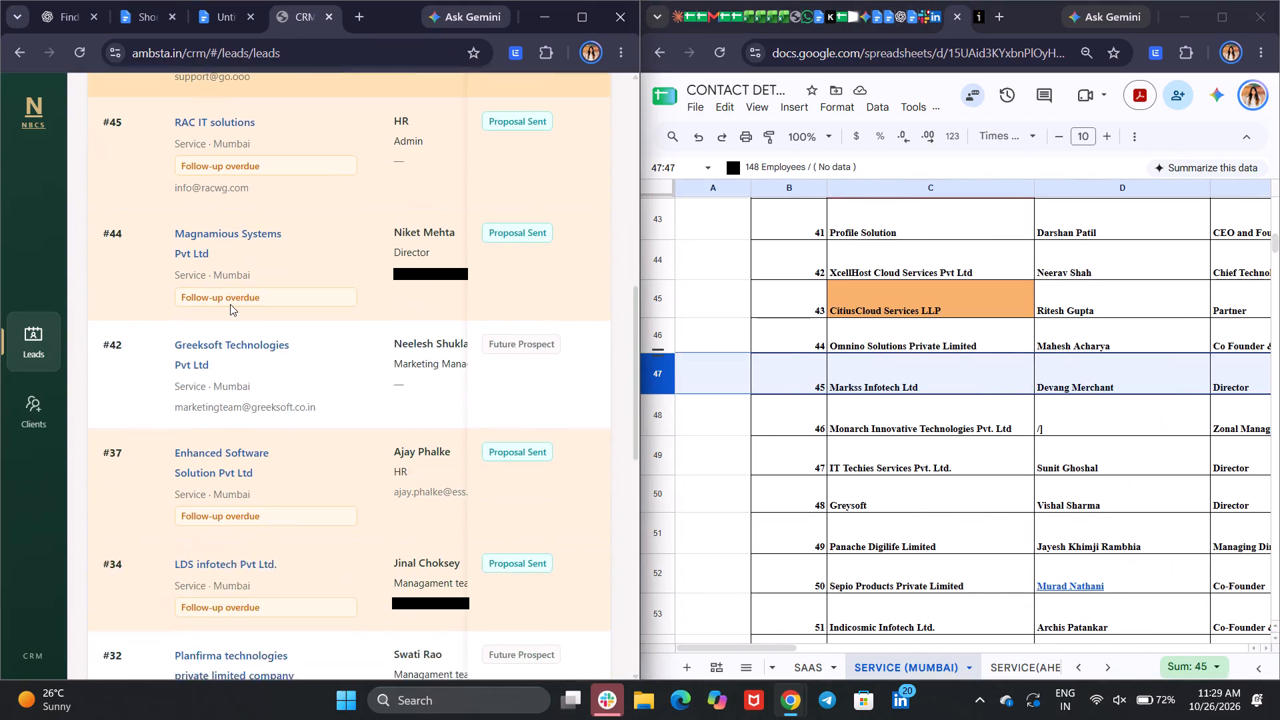
{"action": "scroll", "coordinate": [230, 304], "scroll_direction": "down", "scroll_amount": 9}
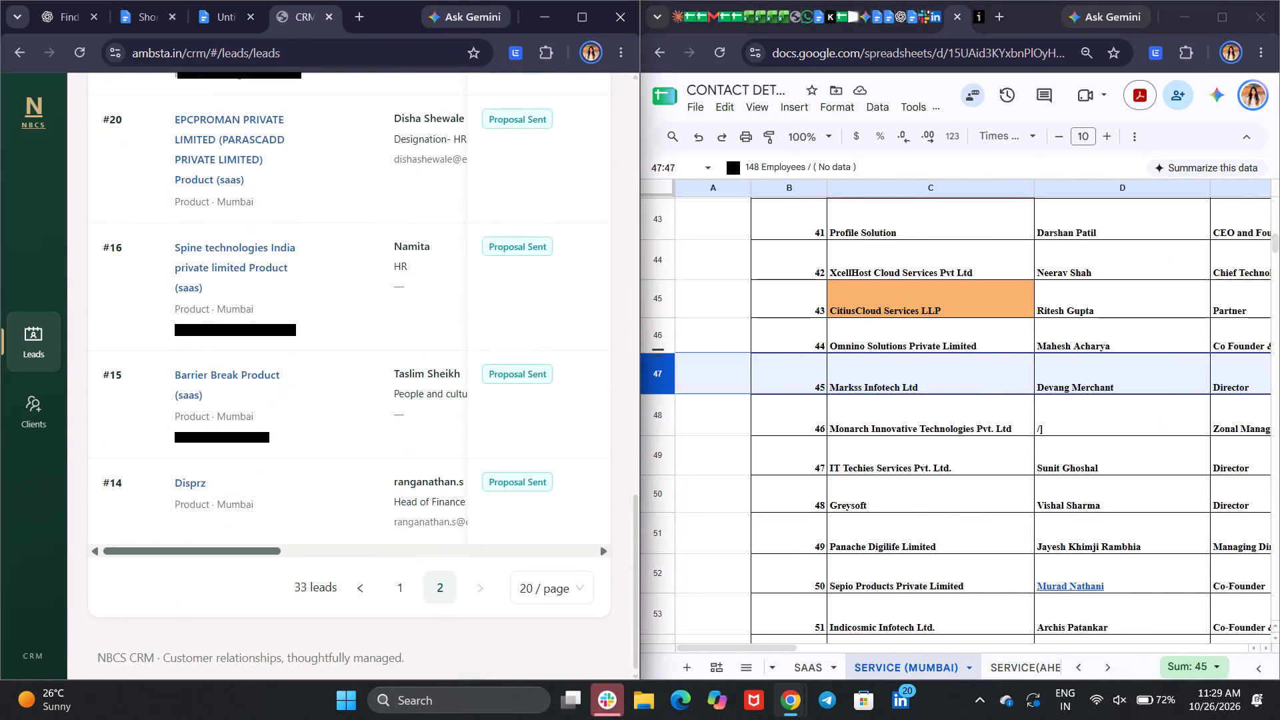
{"action": "scroll", "coordinate": [230, 304], "scroll_direction": "down", "scroll_amount": 1}
{"action": "left_click", "coordinate": [355, 583]}
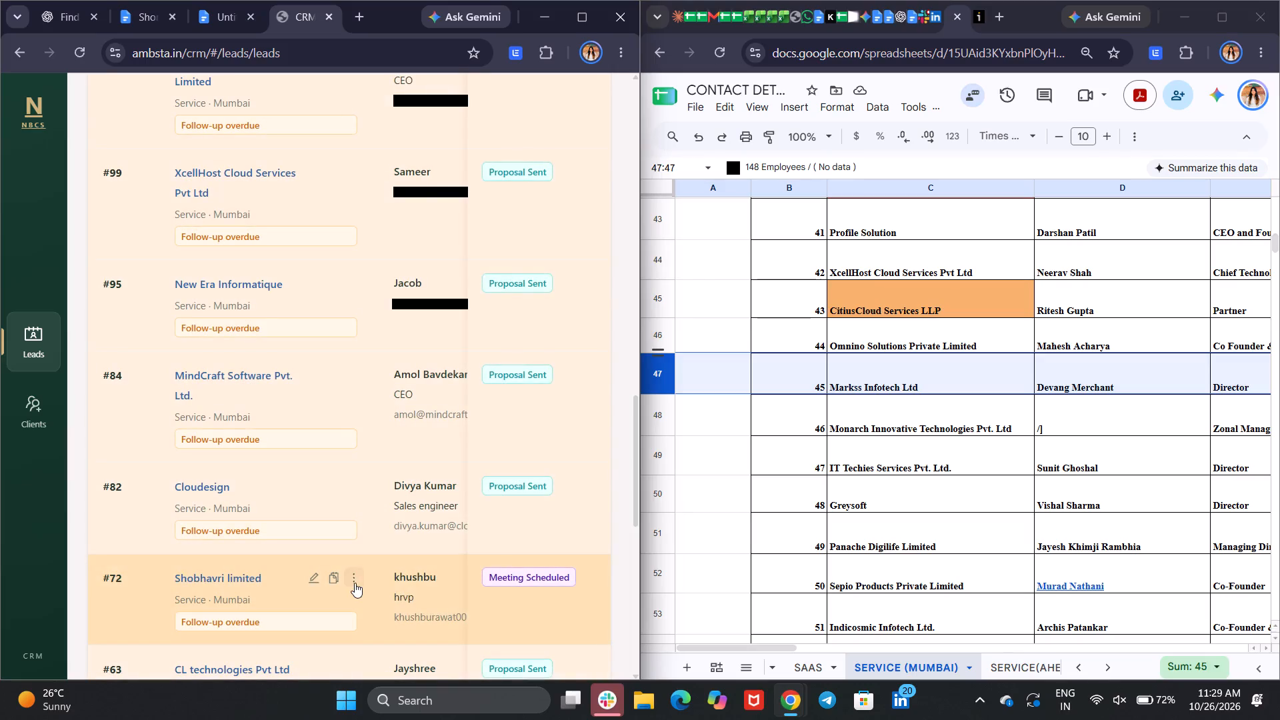
{"action": "scroll", "coordinate": [243, 263], "scroll_direction": "up", "scroll_amount": 6}
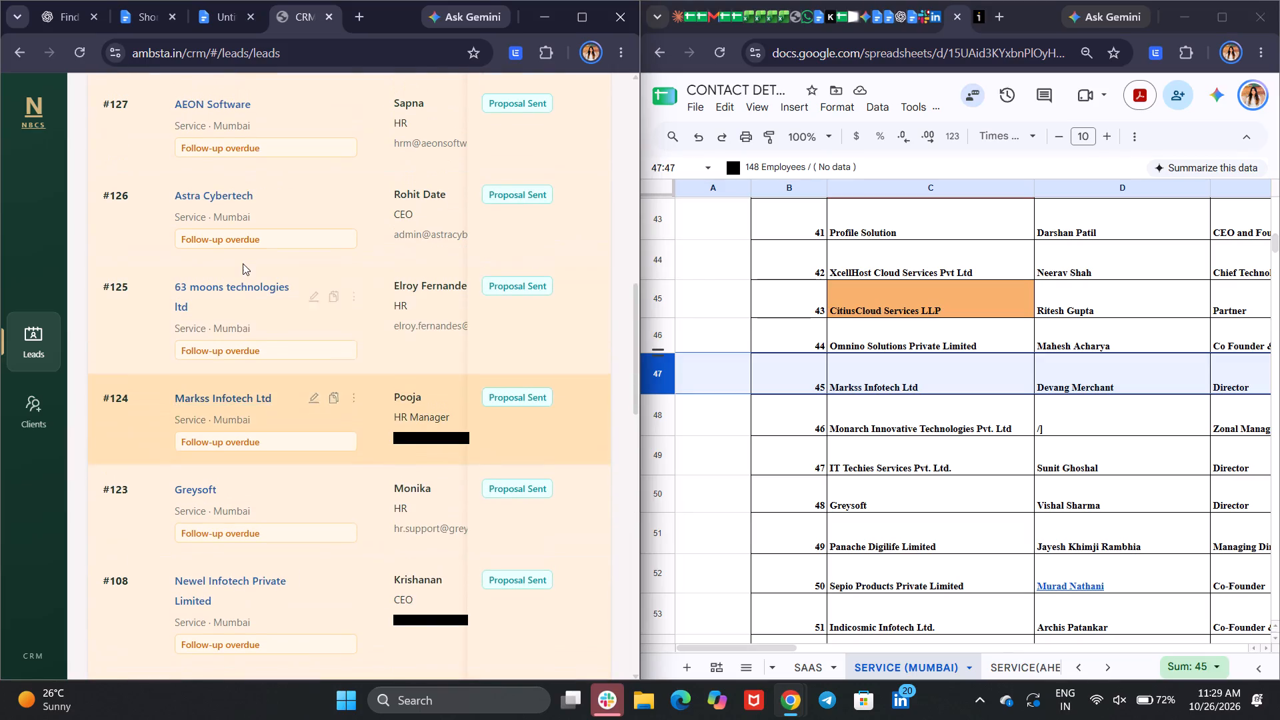
{"action": "scroll", "coordinate": [413, 411], "scroll_direction": "left", "scroll_amount": 4}
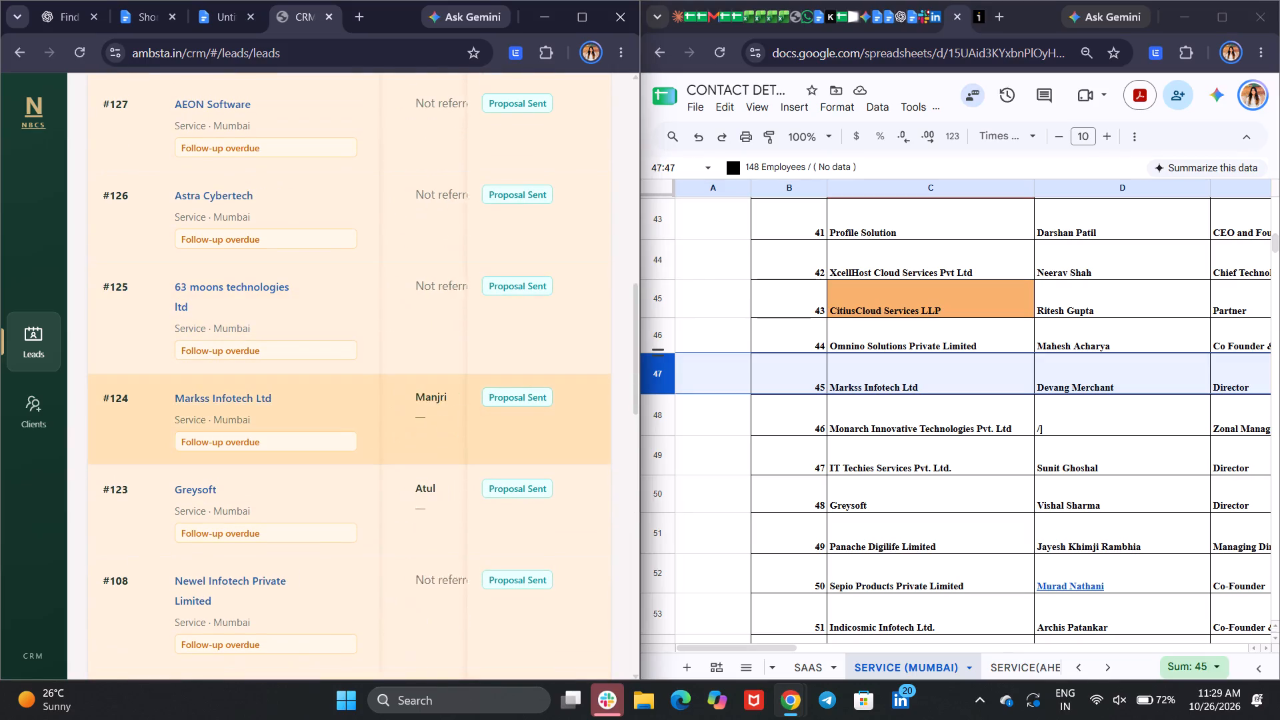
{"action": "scroll", "coordinate": [413, 411], "scroll_direction": "left", "scroll_amount": 1}
{"action": "scroll", "coordinate": [413, 411], "scroll_direction": "right", "scroll_amount": 1}
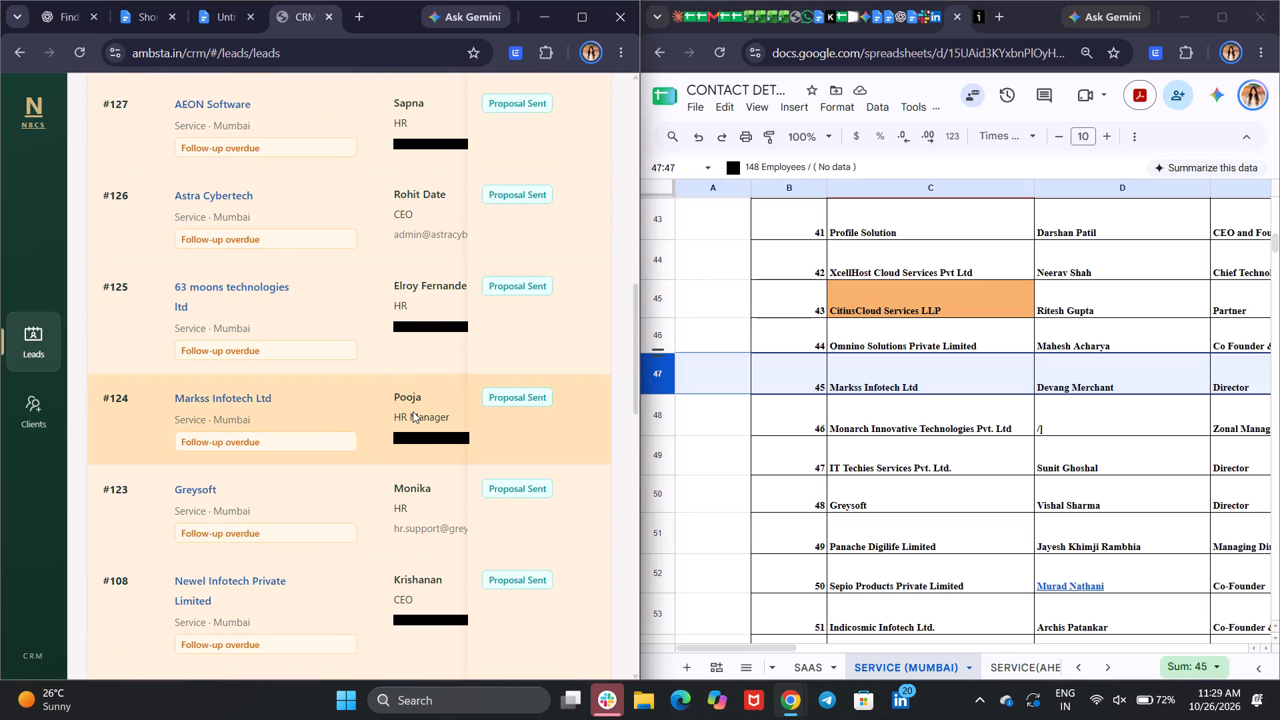
{"action": "scroll", "coordinate": [413, 411], "scroll_direction": "right", "scroll_amount": 1}
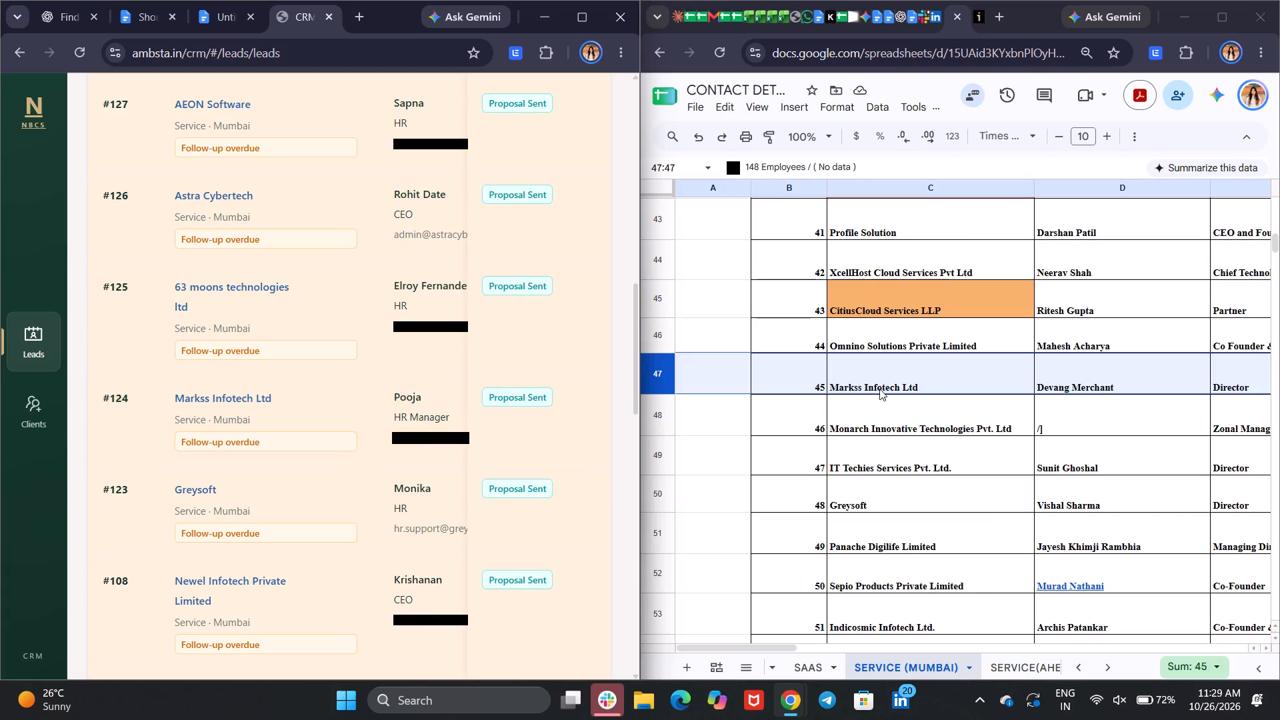
Check the phone numbers, call notes and follow-up cell for Markss Infotech Ltd in row 47 of the contact sheet.
{"action": "scroll", "coordinate": [881, 387], "scroll_direction": "left", "scroll_amount": 10}
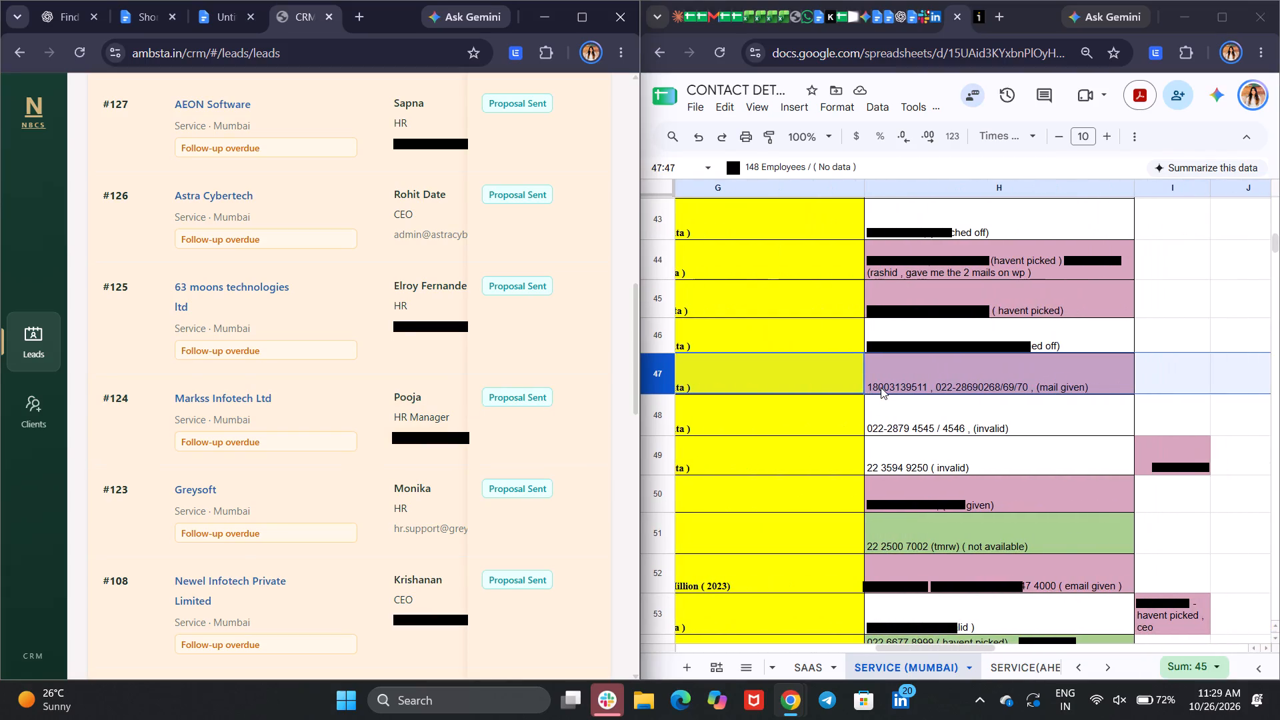
{"action": "scroll", "coordinate": [881, 387], "scroll_direction": "left", "scroll_amount": 1}
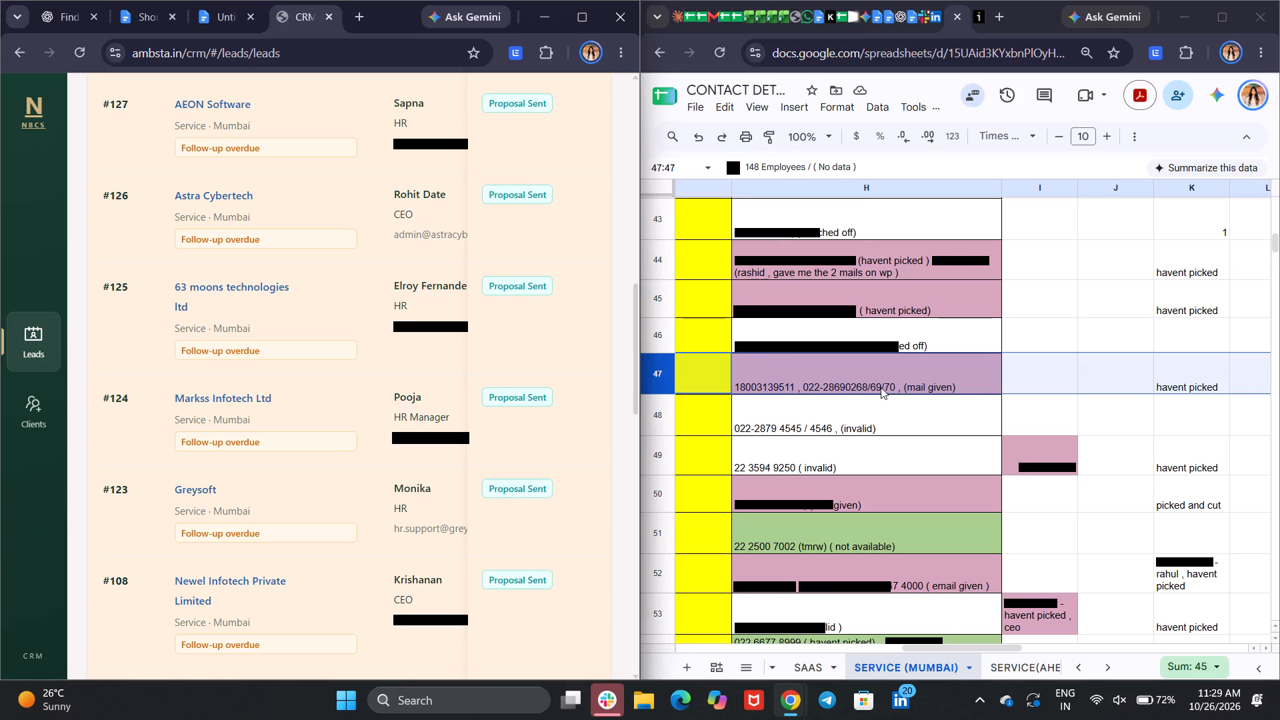
{"action": "scroll", "coordinate": [881, 387], "scroll_direction": "left", "scroll_amount": 3}
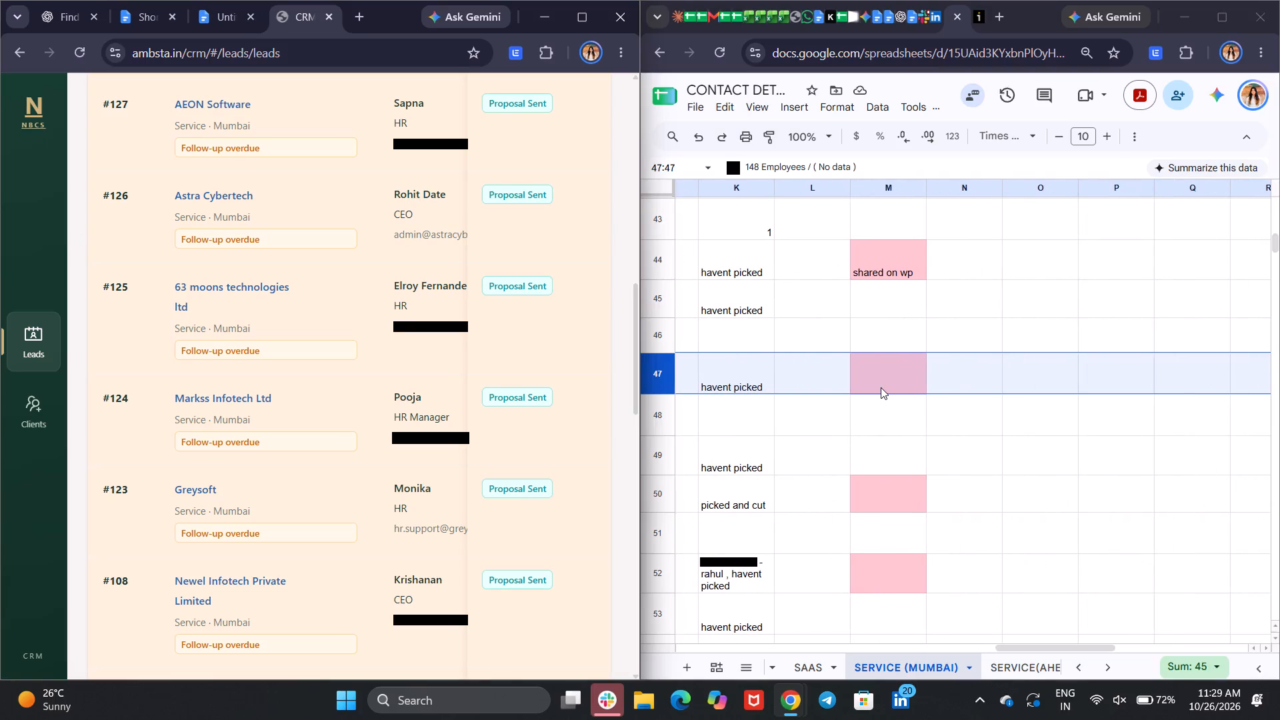
{"action": "scroll", "coordinate": [881, 387], "scroll_direction": "right", "scroll_amount": 6}
{"action": "scroll", "coordinate": [881, 387], "scroll_direction": "left", "scroll_amount": 3}
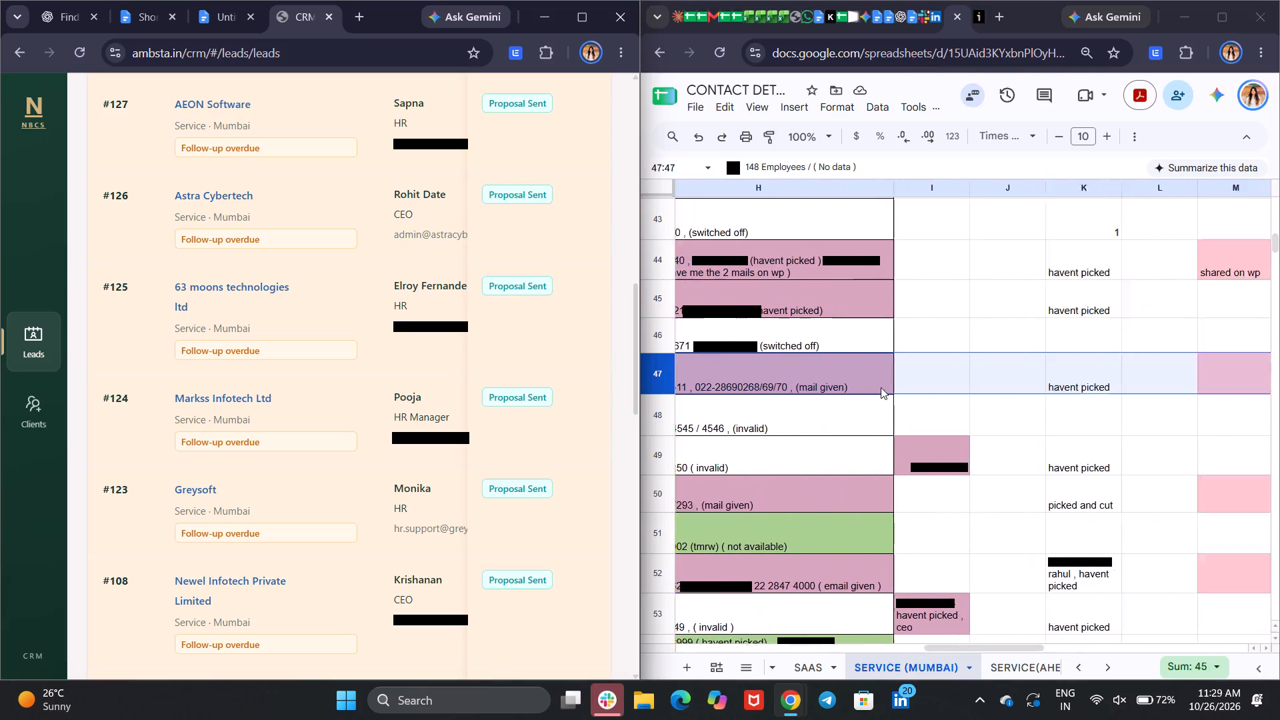
{"action": "scroll", "coordinate": [881, 387], "scroll_direction": "left", "scroll_amount": 2}
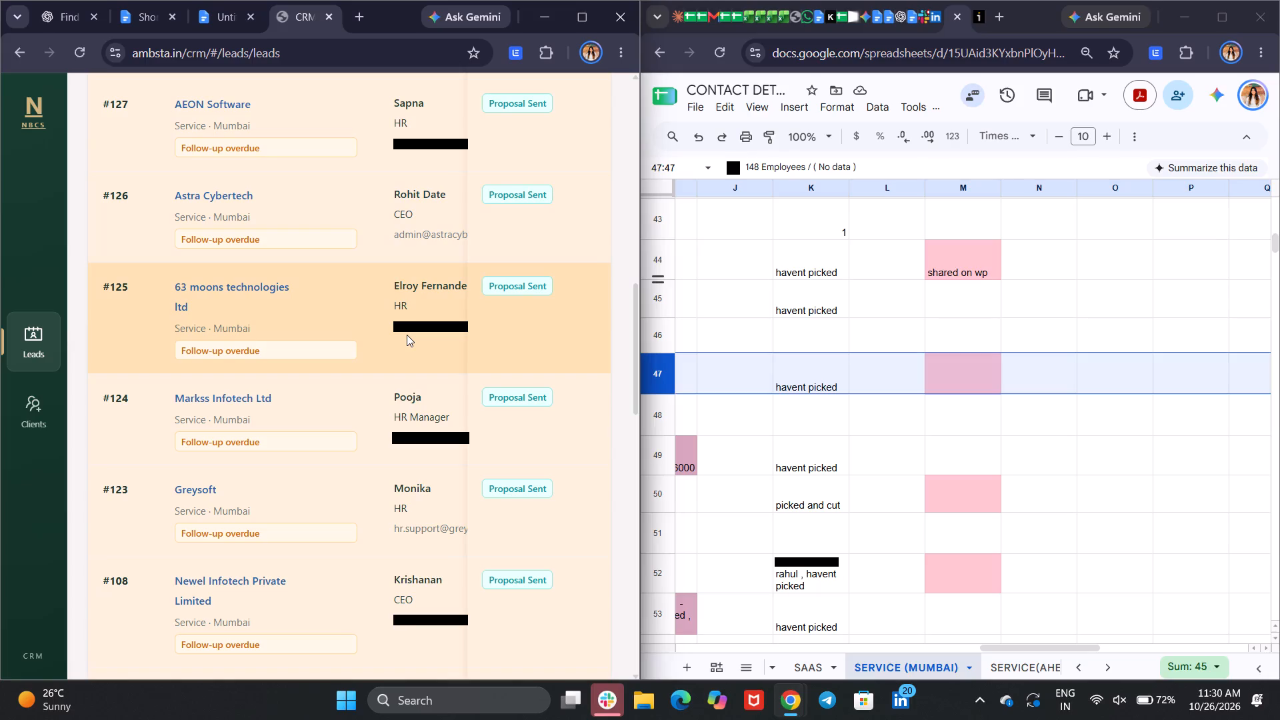
Examine the Markss Infotech Ltd lead's contact person, job title and contact details in the CRM leads list.
{"action": "scroll", "coordinate": [388, 408], "scroll_direction": "left", "scroll_amount": 1}
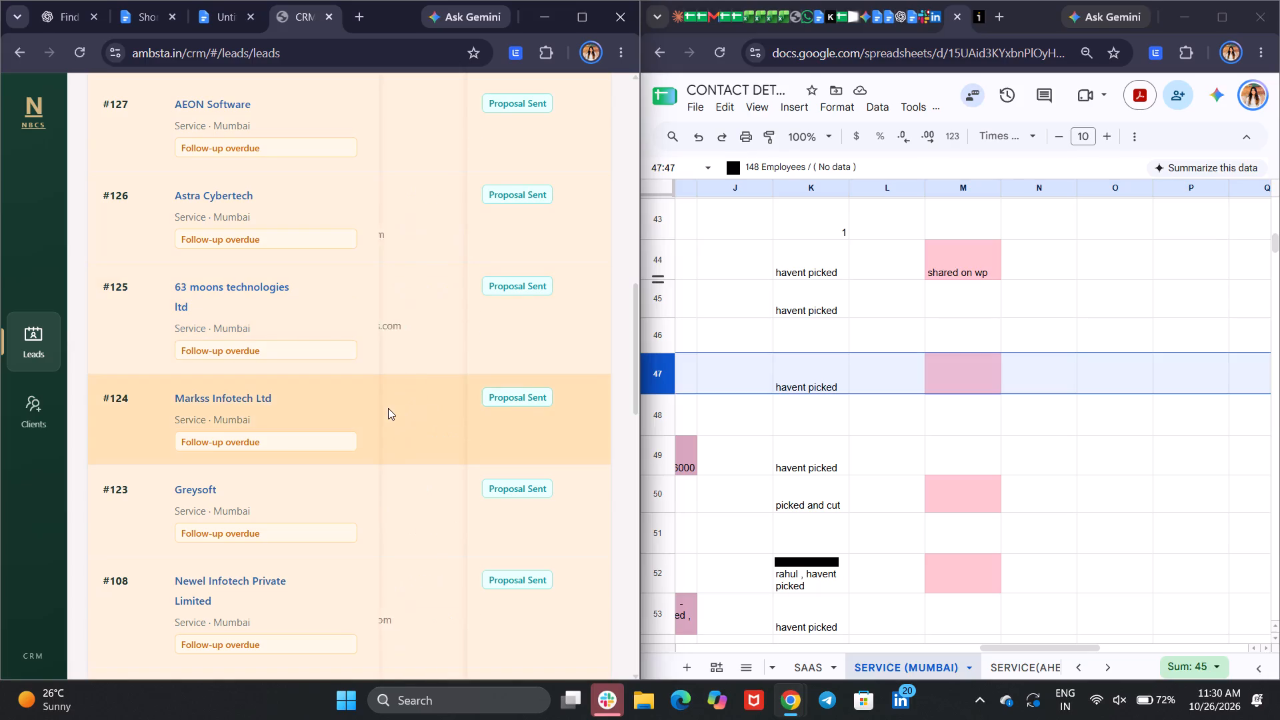
{"action": "scroll", "coordinate": [388, 408], "scroll_direction": "left", "scroll_amount": 2}
{"action": "scroll", "coordinate": [388, 408], "scroll_direction": "right", "scroll_amount": 5}
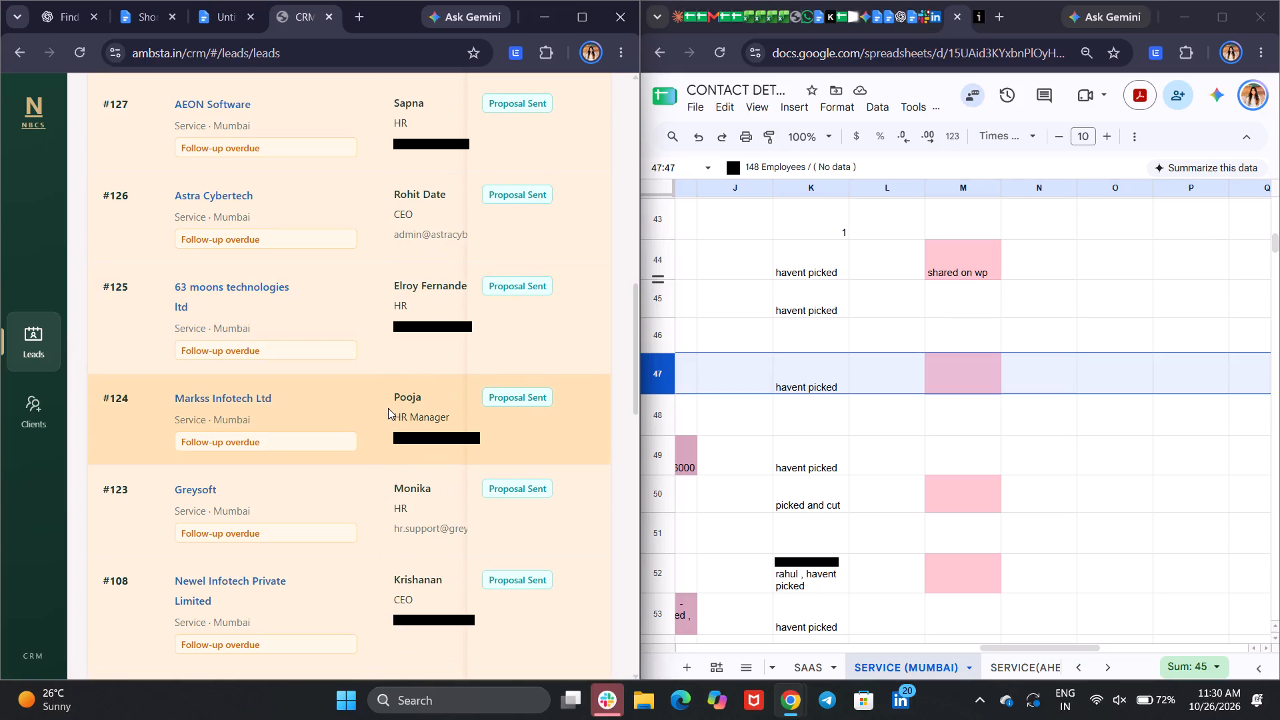
{"action": "scroll", "coordinate": [388, 408], "scroll_direction": "right", "scroll_amount": 1}
{"action": "scroll", "coordinate": [388, 408], "scroll_direction": "down", "scroll_amount": 1}
{"action": "scroll", "coordinate": [388, 408], "scroll_direction": "right", "scroll_amount": 2}
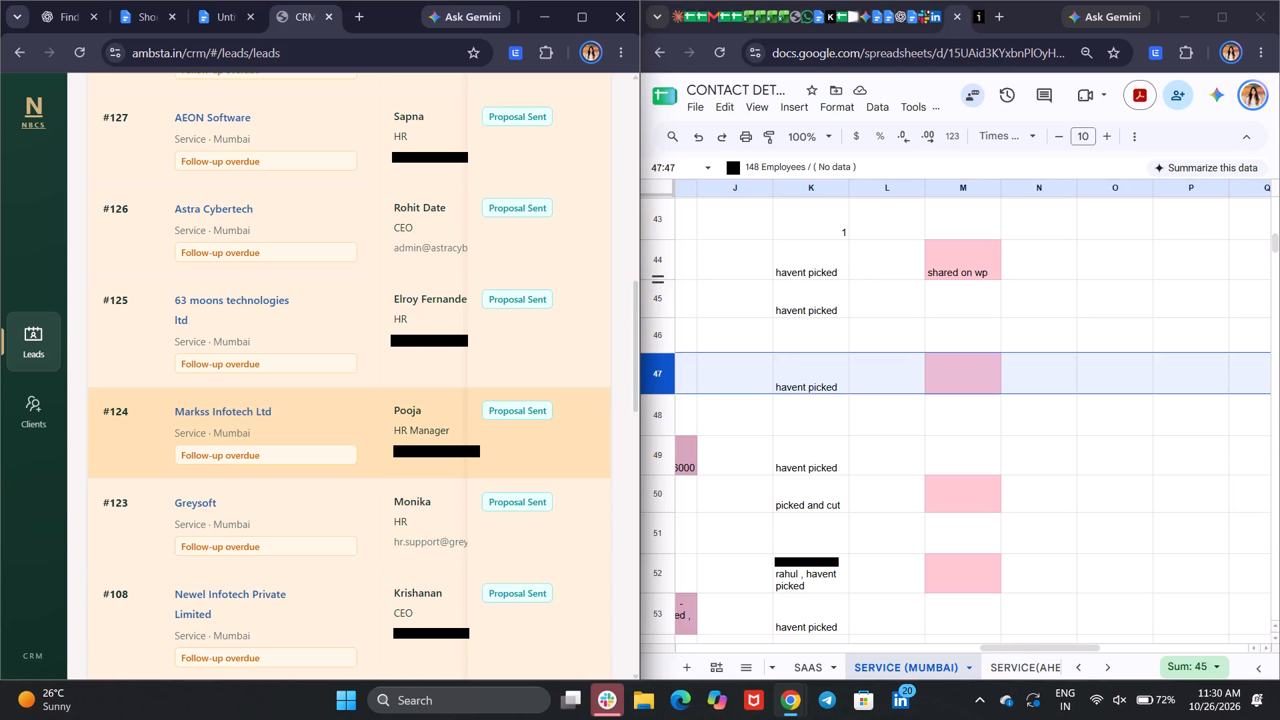
{"action": "scroll", "coordinate": [388, 408], "scroll_direction": "down", "scroll_amount": 2}
{"action": "scroll", "coordinate": [388, 408], "scroll_direction": "up", "scroll_amount": 1}
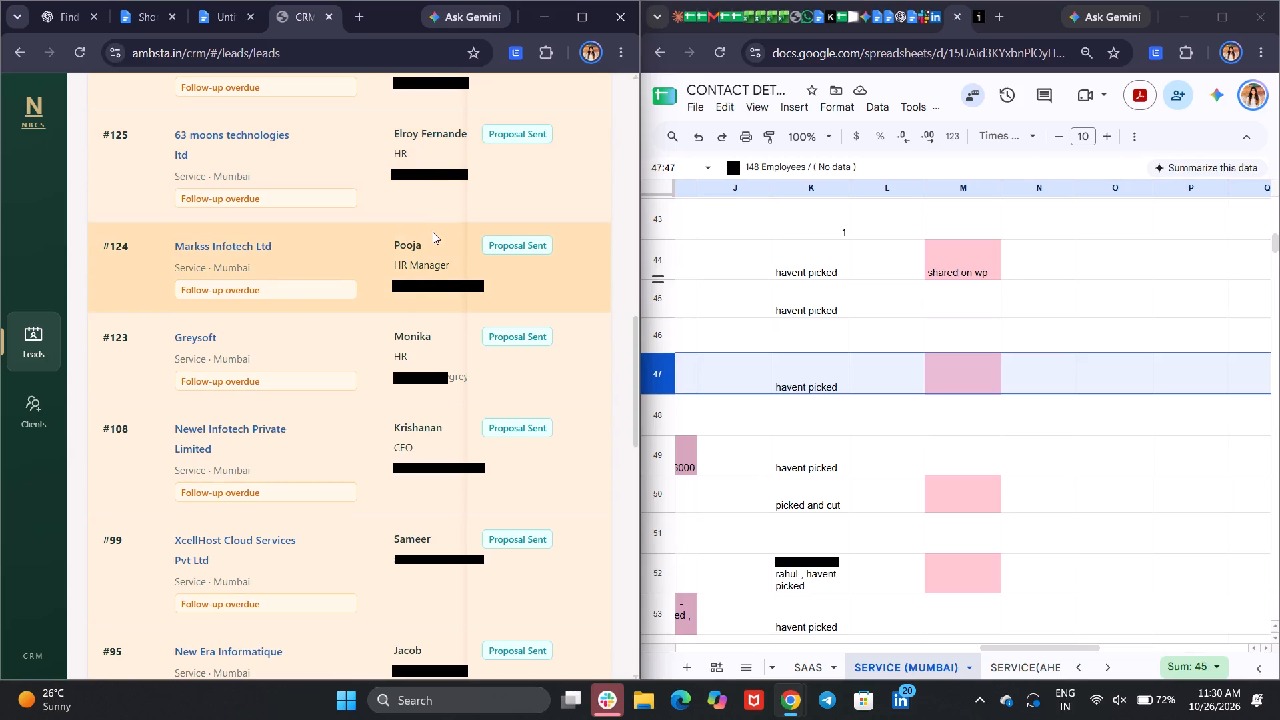
{"action": "scroll", "coordinate": [433, 232], "scroll_direction": "right", "scroll_amount": 1}
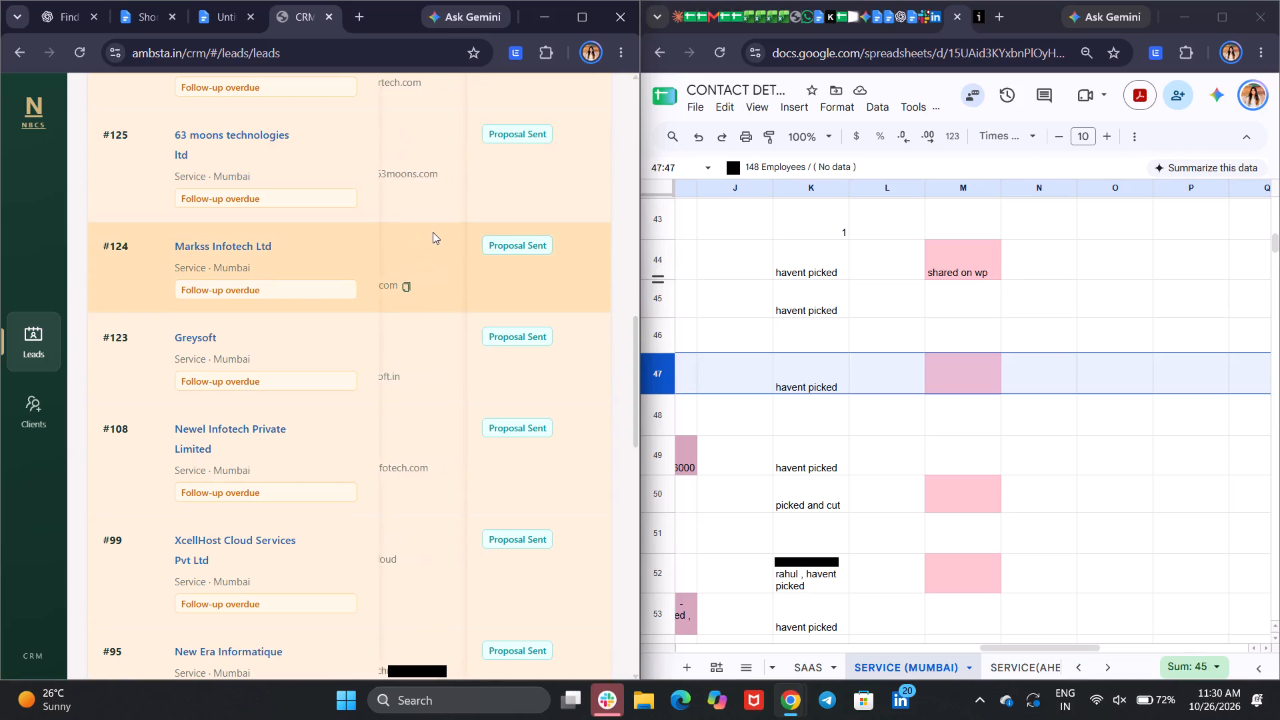
{"action": "scroll", "coordinate": [433, 232], "scroll_direction": "right", "scroll_amount": 1}
{"action": "scroll", "coordinate": [433, 232], "scroll_direction": "up", "scroll_amount": 1}
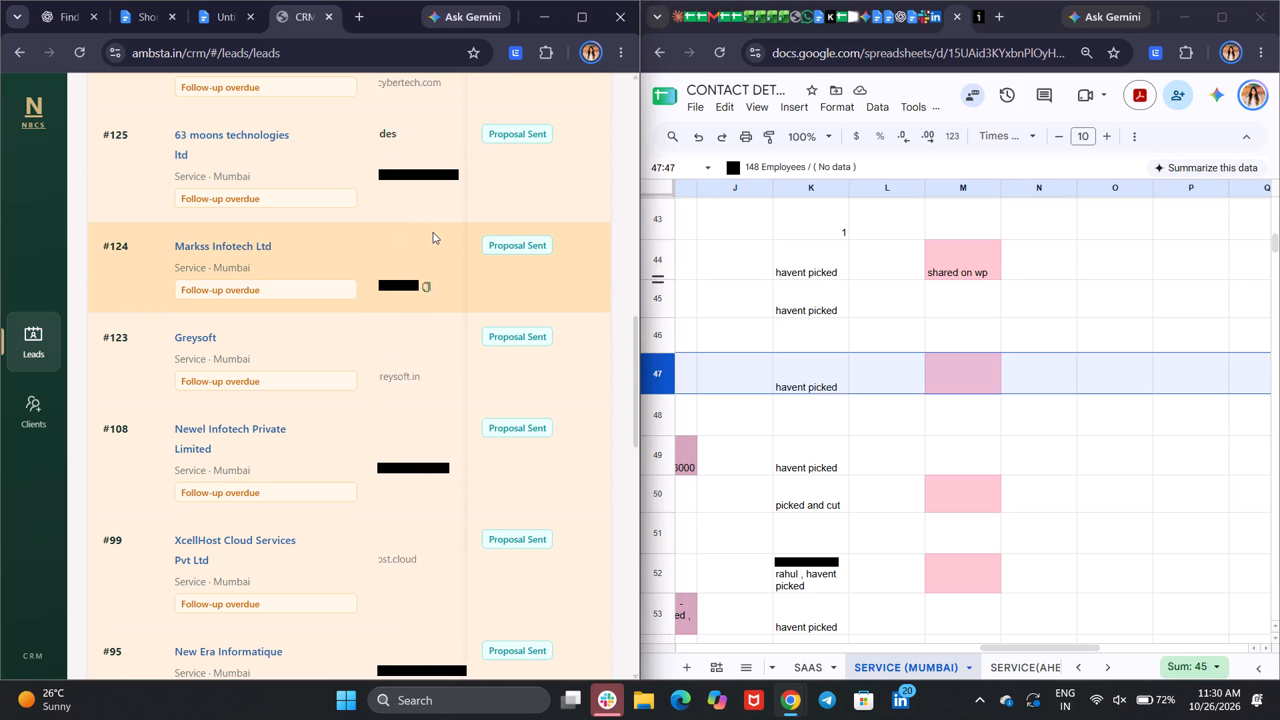
{"action": "scroll", "coordinate": [433, 232], "scroll_direction": "up", "scroll_amount": 1}
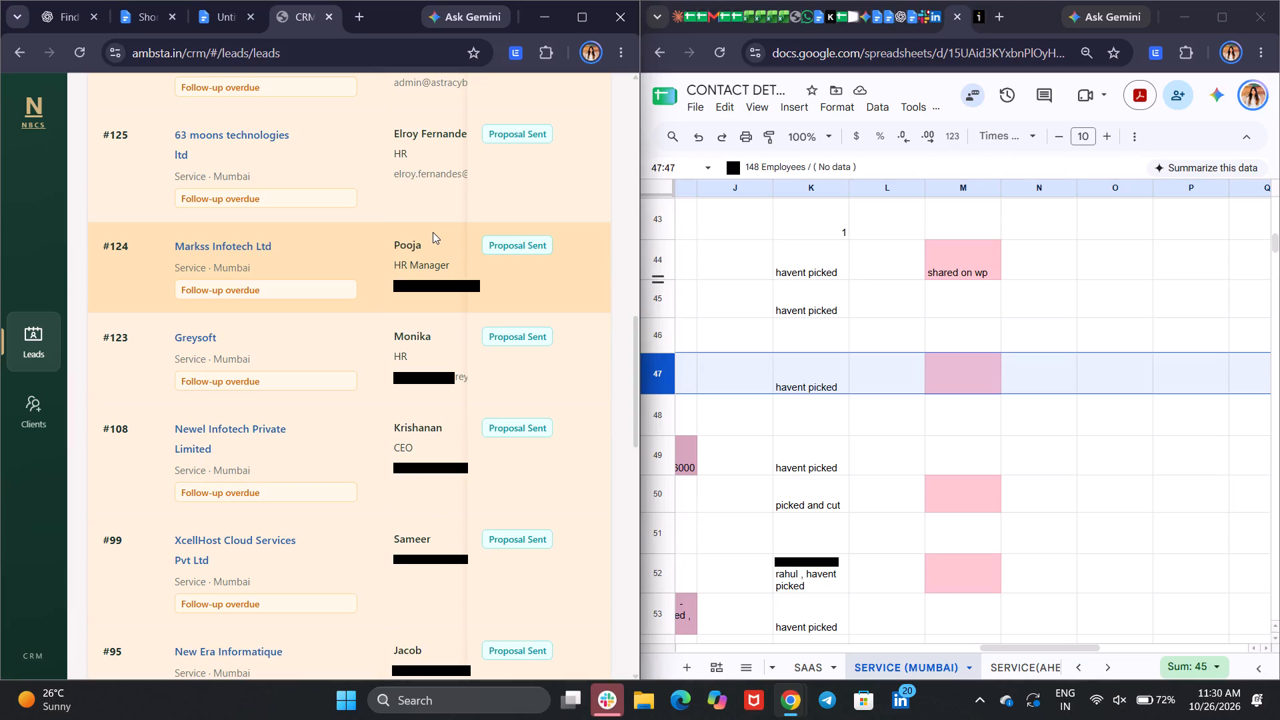
{"action": "scroll", "coordinate": [433, 232], "scroll_direction": "right", "scroll_amount": 1}
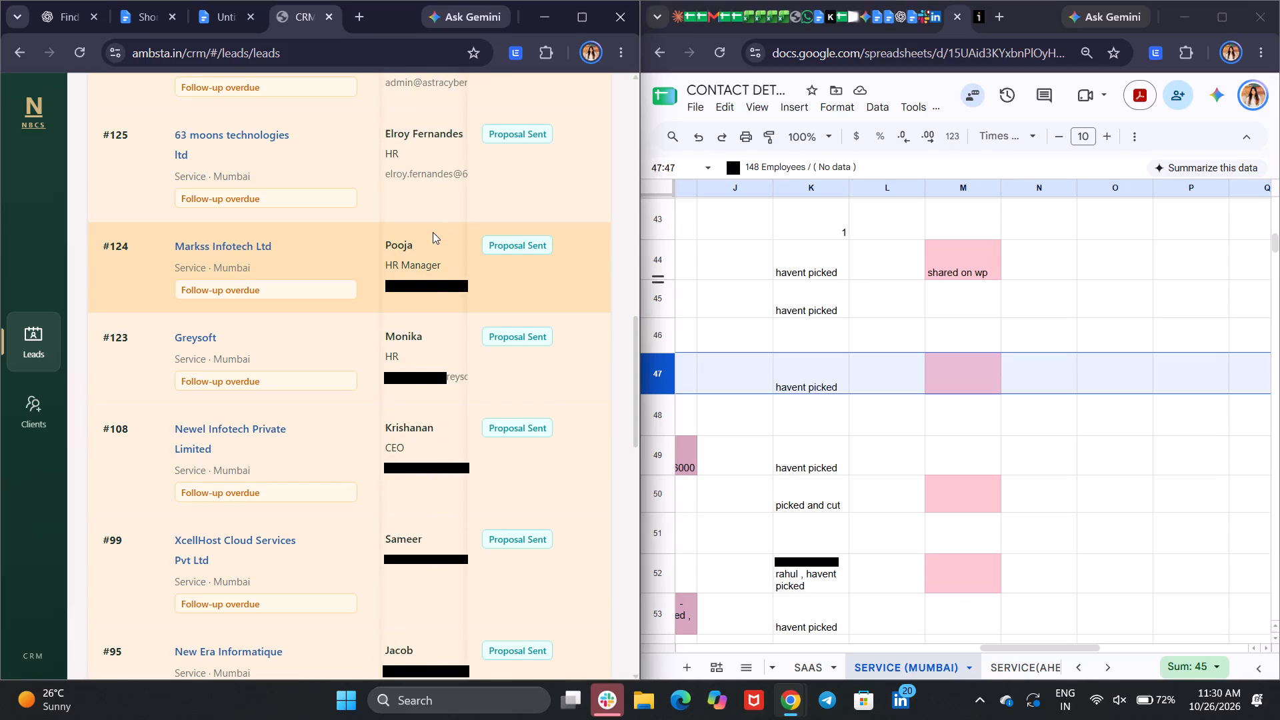
{"action": "scroll", "coordinate": [433, 232], "scroll_direction": "right", "scroll_amount": 1}
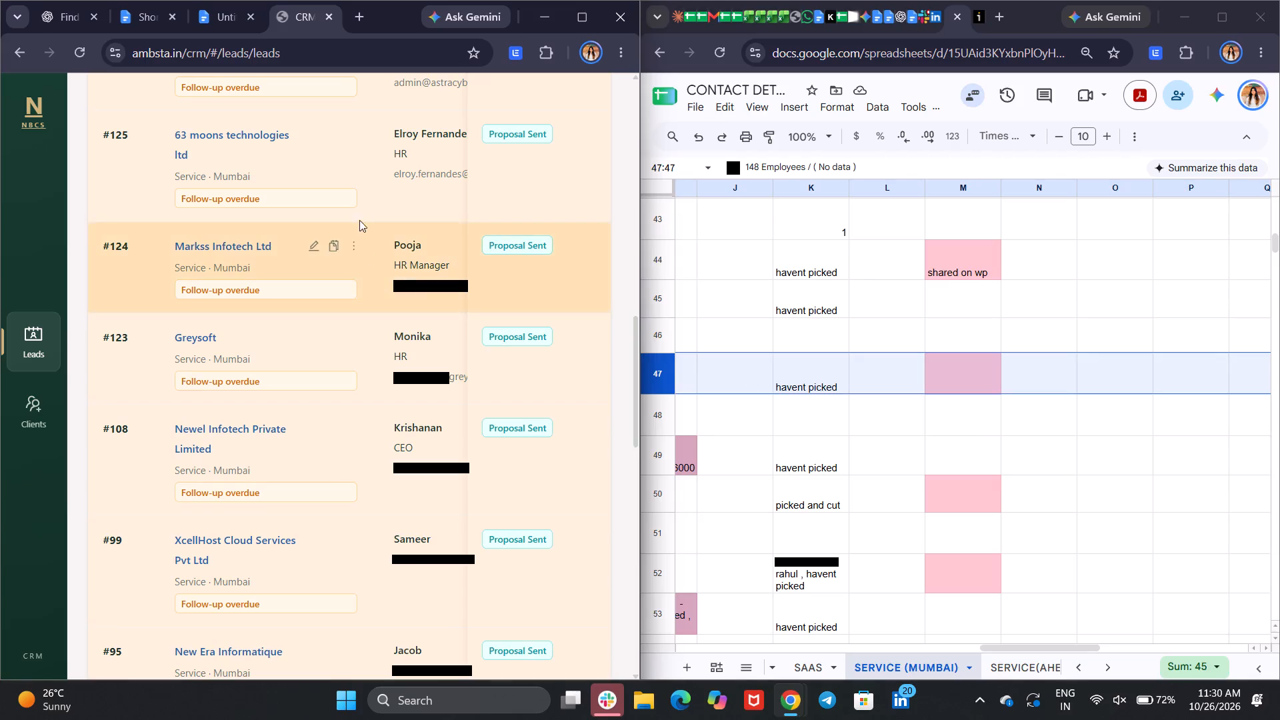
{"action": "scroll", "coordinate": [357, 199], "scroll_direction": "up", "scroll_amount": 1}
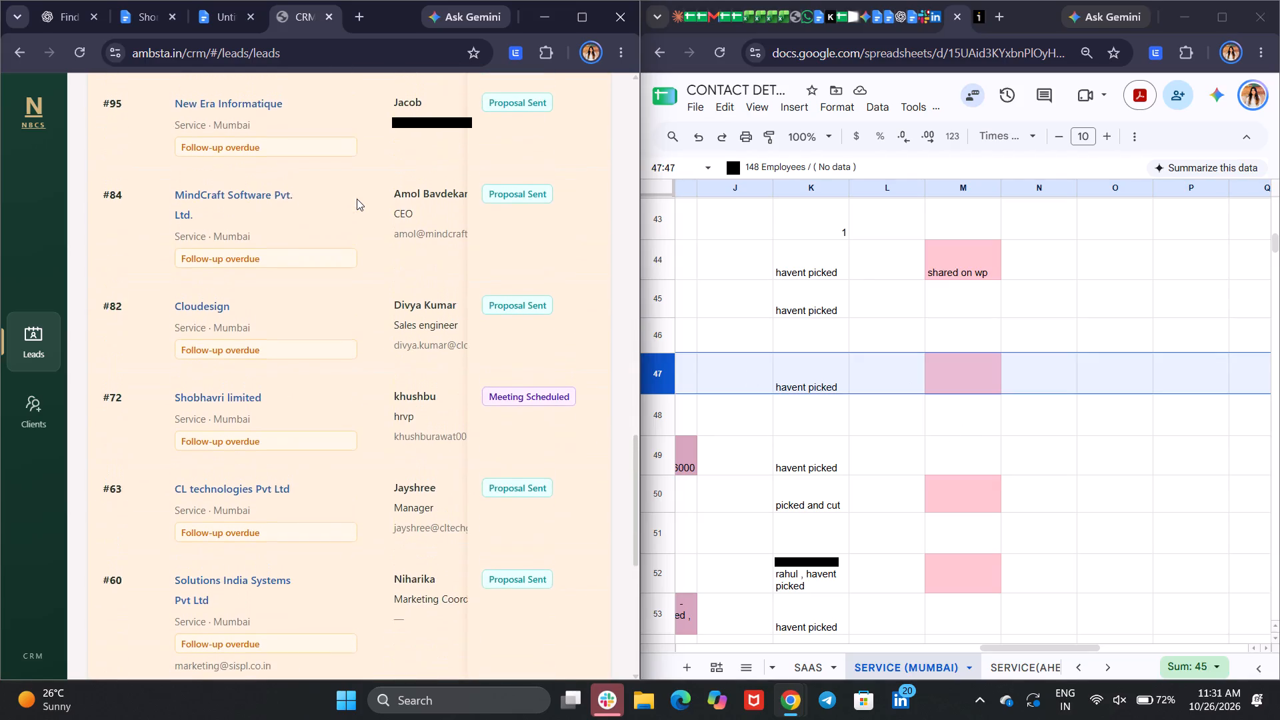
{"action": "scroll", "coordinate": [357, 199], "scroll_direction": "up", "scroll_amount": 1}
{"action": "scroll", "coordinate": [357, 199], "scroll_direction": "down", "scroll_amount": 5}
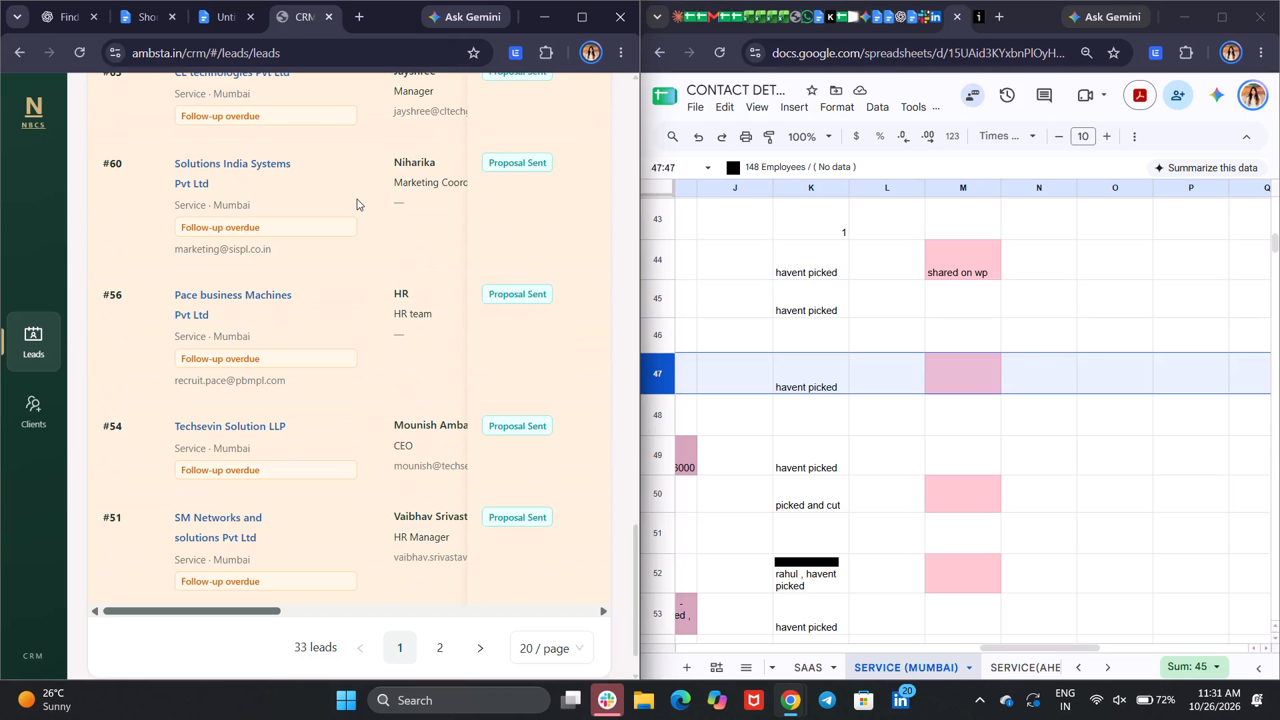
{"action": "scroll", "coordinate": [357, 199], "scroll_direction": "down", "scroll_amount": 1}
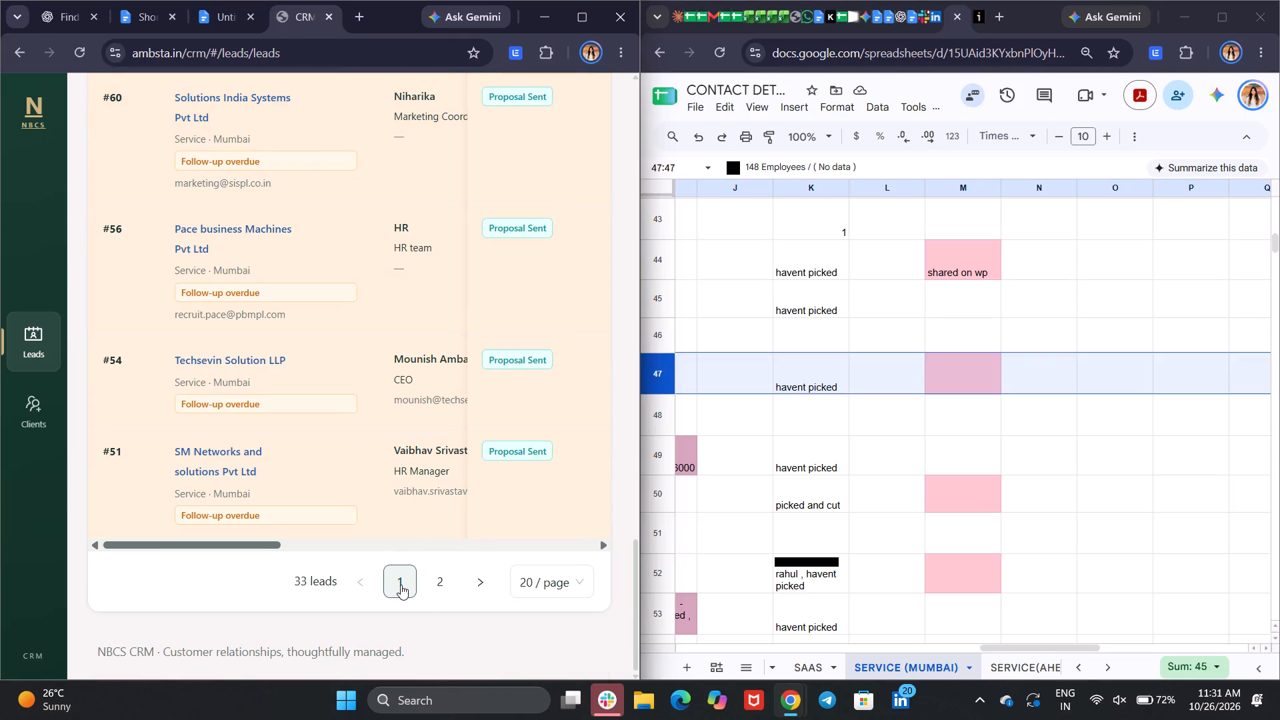
Enter "she will call me" in the column M follow-up cell for Markss Infotech Ltd in row 47.
{"action": "double_click", "coordinate": [953, 369]}
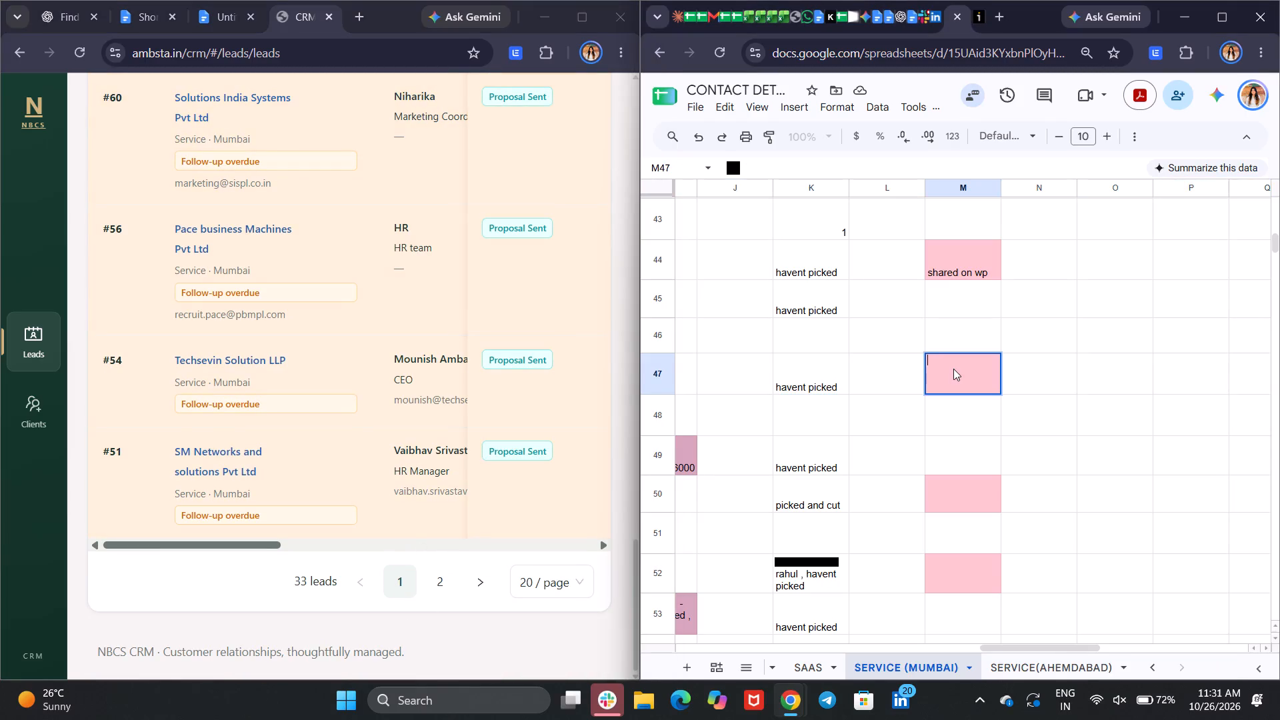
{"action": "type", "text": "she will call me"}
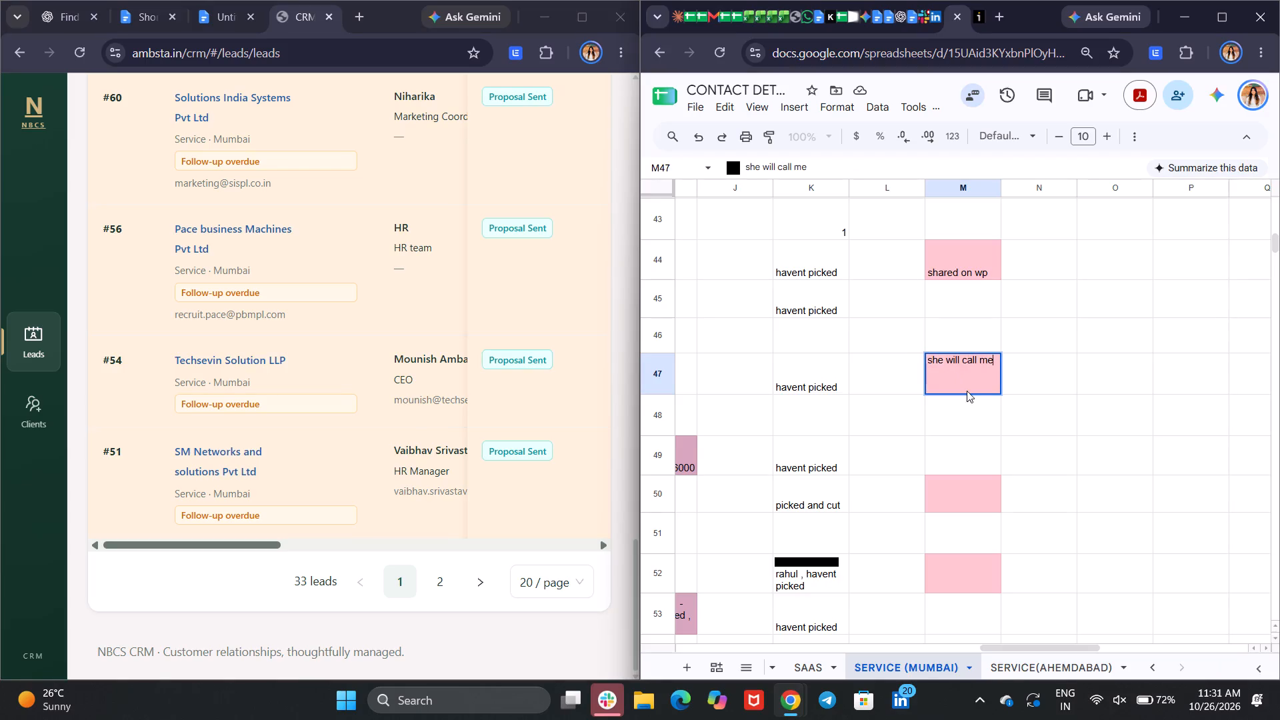
{"action": "left_click", "coordinate": [967, 493]}
Look up the company, contact person, job title and phone notes for the highlighted follow-up in row 50.
{"action": "scroll", "coordinate": [967, 493], "scroll_direction": "right", "scroll_amount": 9}
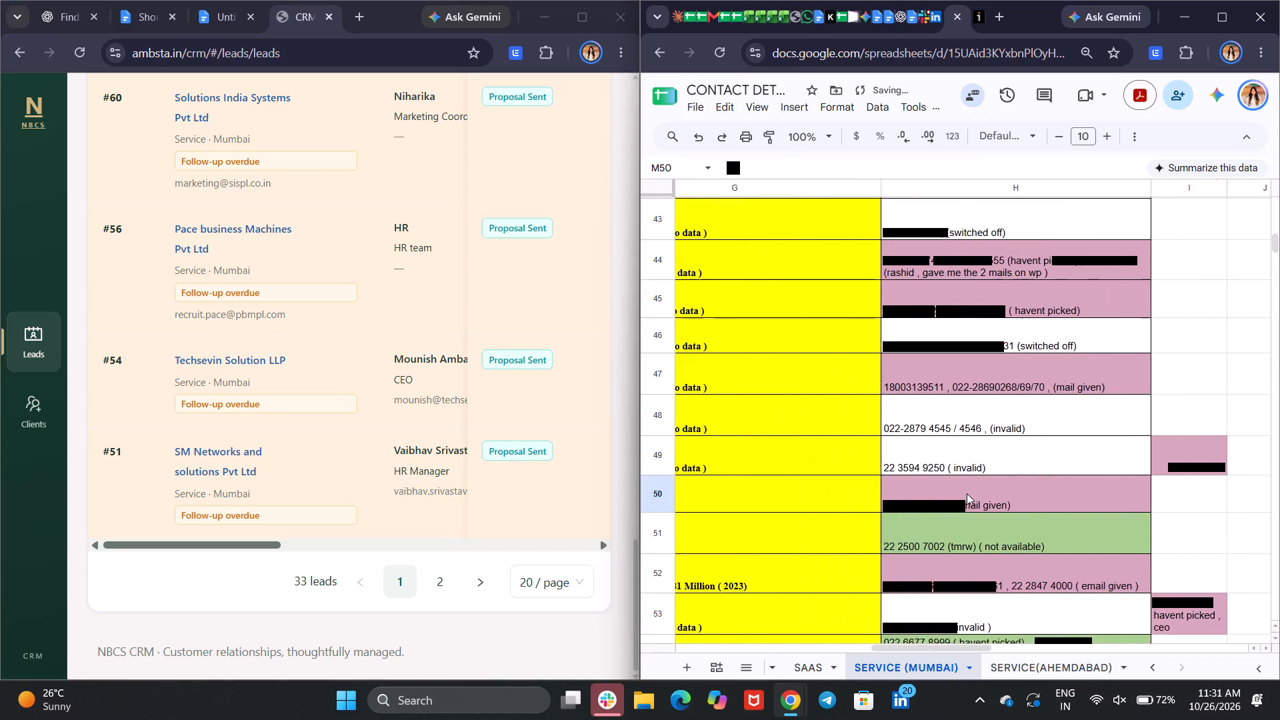
{"action": "left_click", "coordinate": [967, 493]}
{"action": "scroll", "coordinate": [967, 493], "scroll_direction": "right", "scroll_amount": 11}
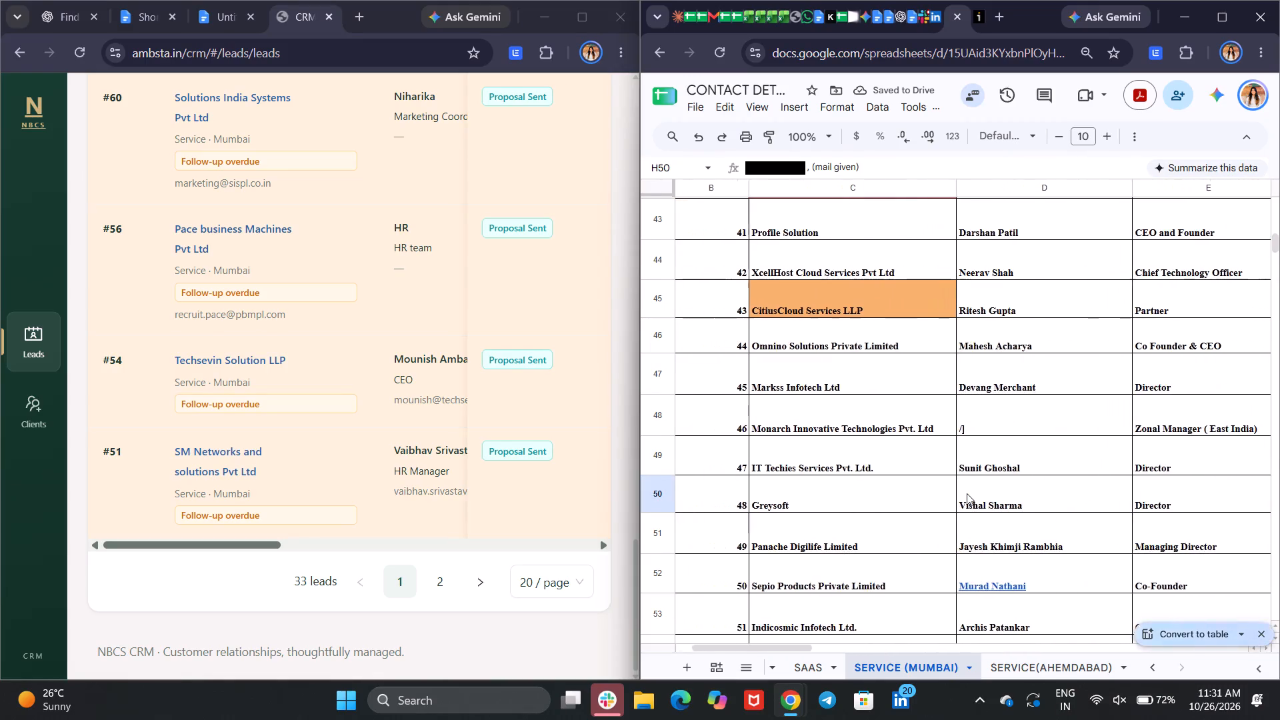
{"action": "scroll", "coordinate": [967, 493], "scroll_direction": "right", "scroll_amount": 2}
{"action": "left_click", "coordinate": [661, 487]}
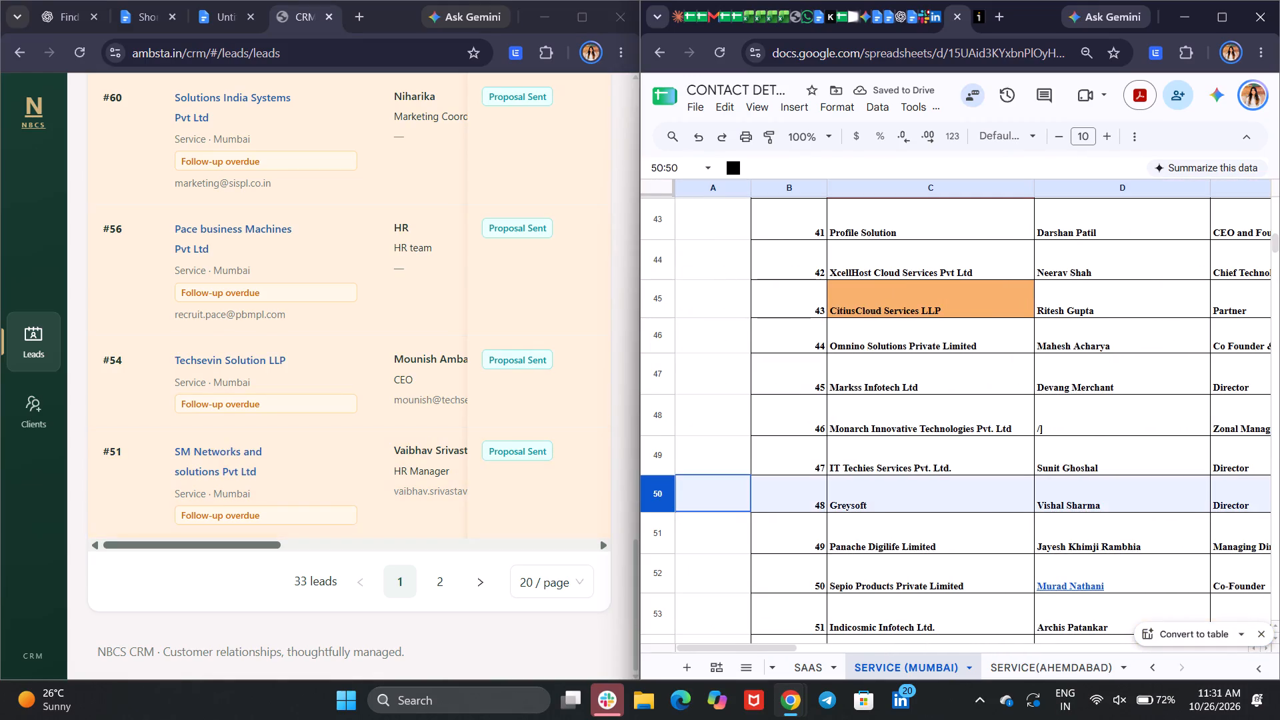
{"action": "scroll", "coordinate": [900, 501], "scroll_direction": "left", "scroll_amount": 4}
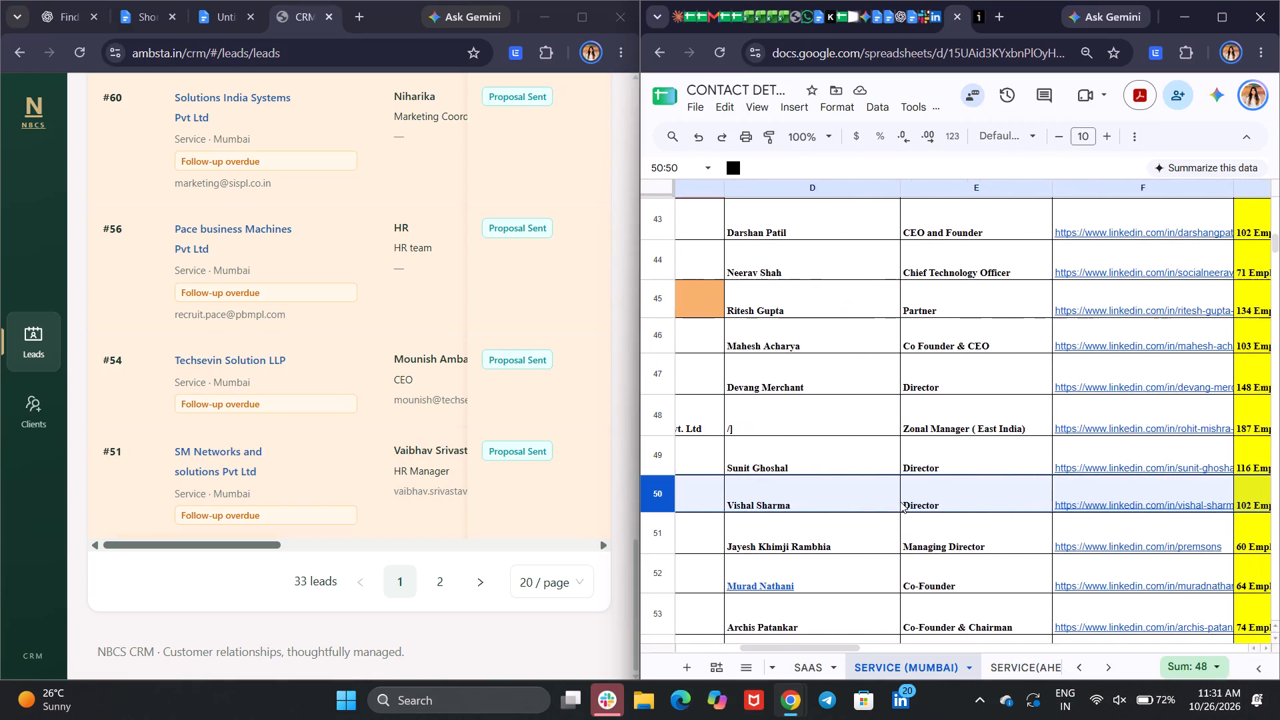
{"action": "scroll", "coordinate": [900, 501], "scroll_direction": "left", "scroll_amount": 4}
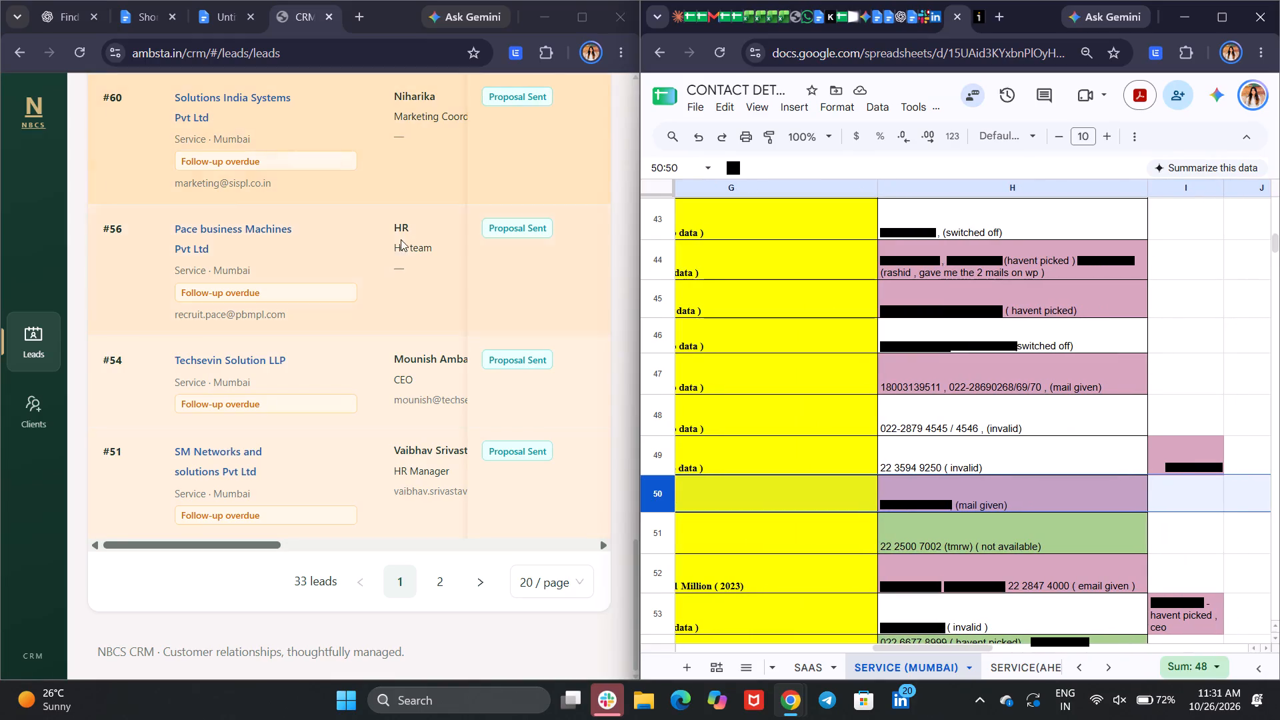
Find the Greysoft lead in the CRM leads list and check its contact and reference details.
{"action": "scroll", "coordinate": [403, 294], "scroll_direction": "up", "scroll_amount": 6}
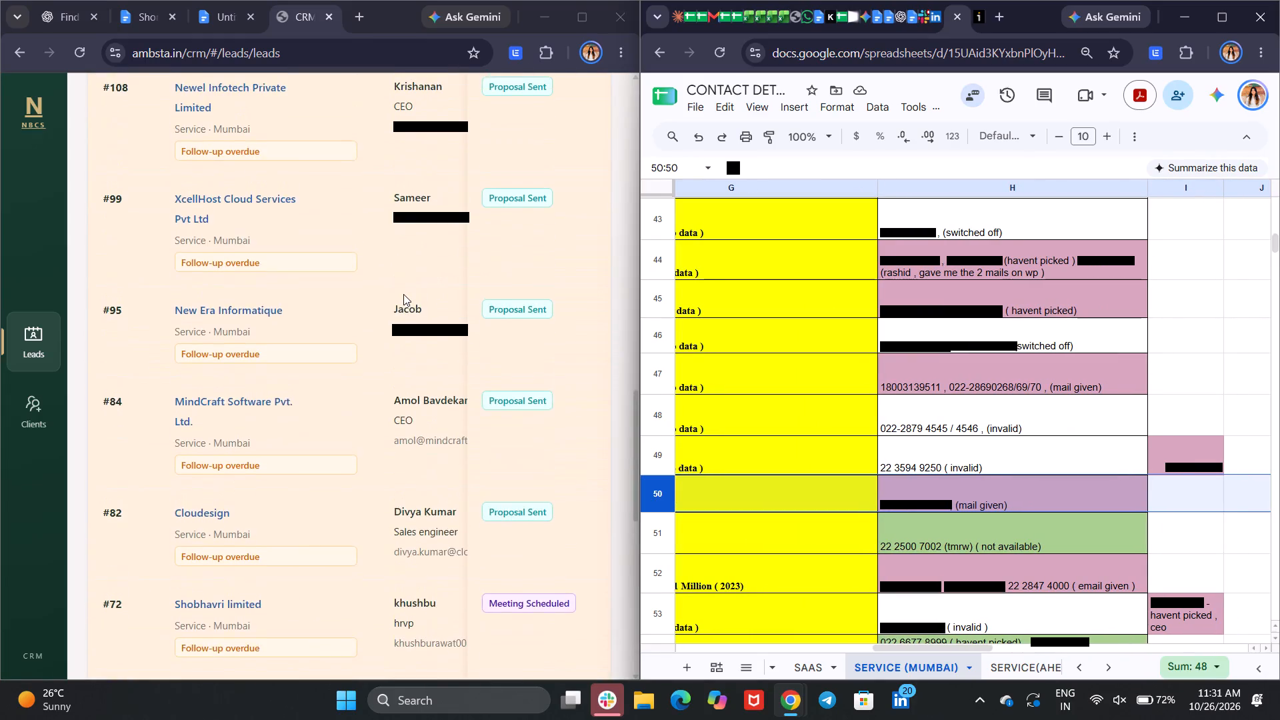
{"action": "scroll", "coordinate": [403, 294], "scroll_direction": "up", "scroll_amount": 5}
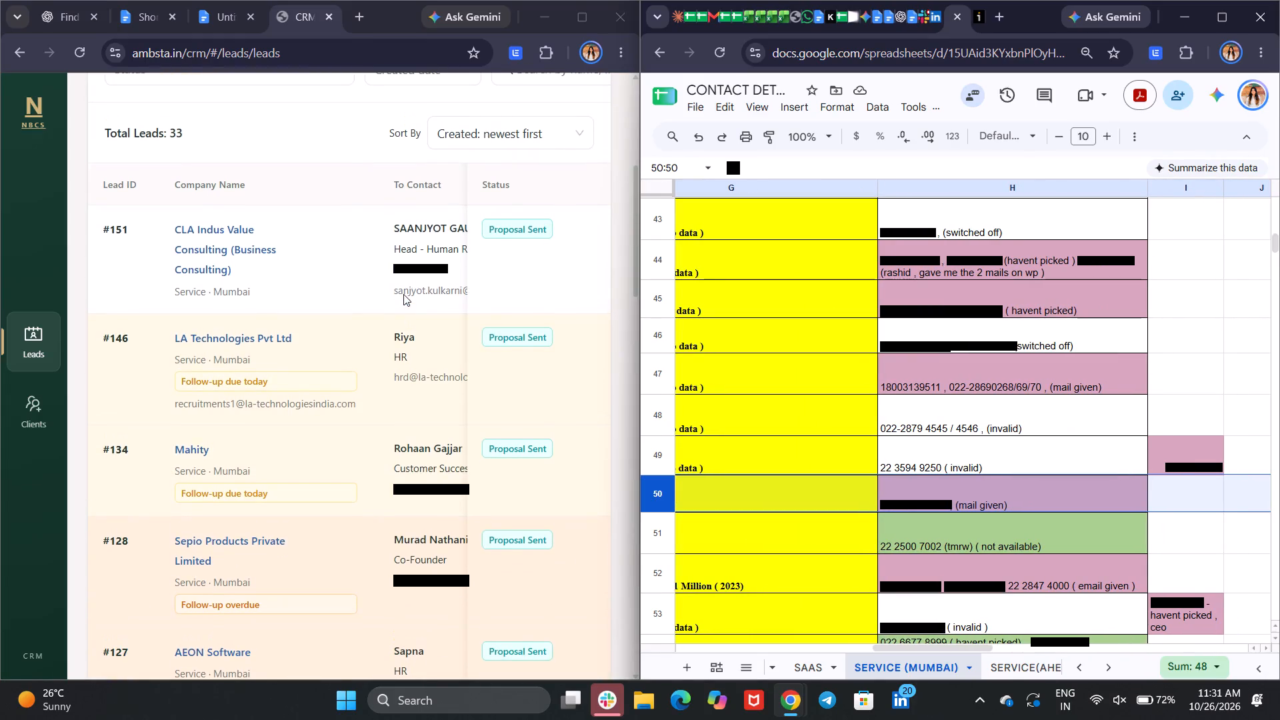
{"action": "scroll", "coordinate": [403, 294], "scroll_direction": "down", "scroll_amount": 9}
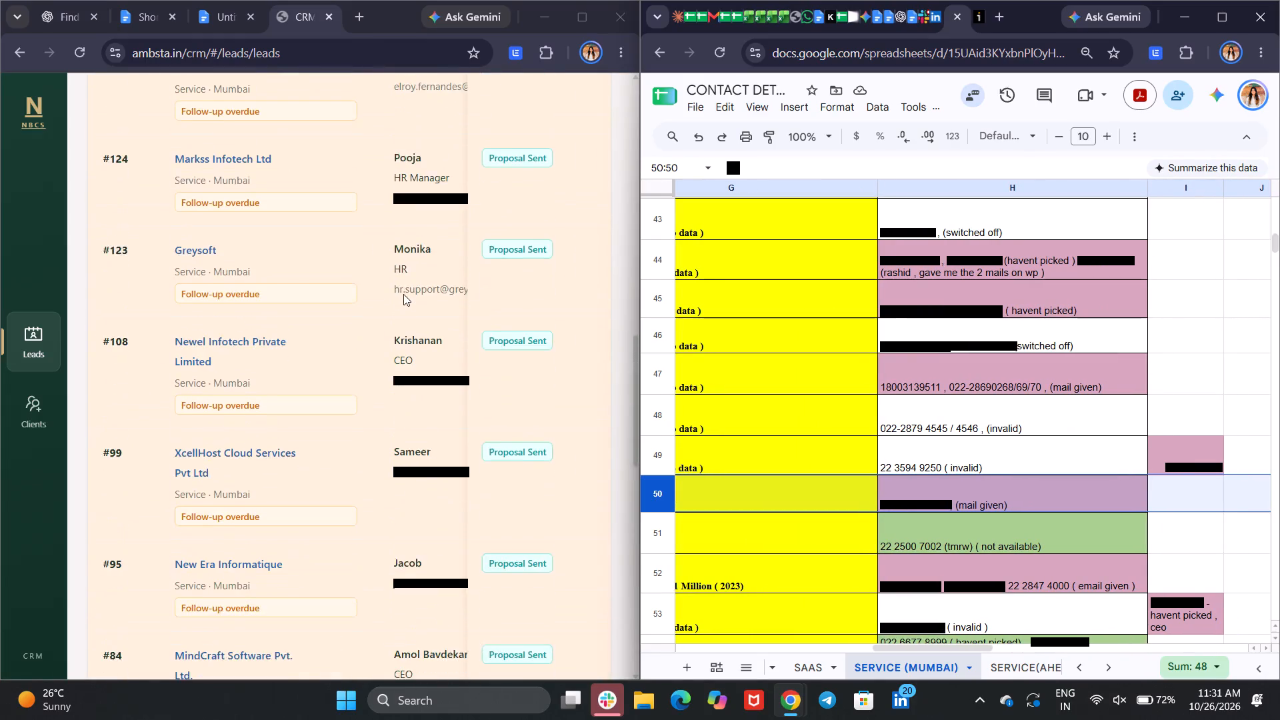
{"action": "scroll", "coordinate": [403, 294], "scroll_direction": "down", "scroll_amount": 1}
{"action": "scroll", "coordinate": [445, 287], "scroll_direction": "left", "scroll_amount": 3}
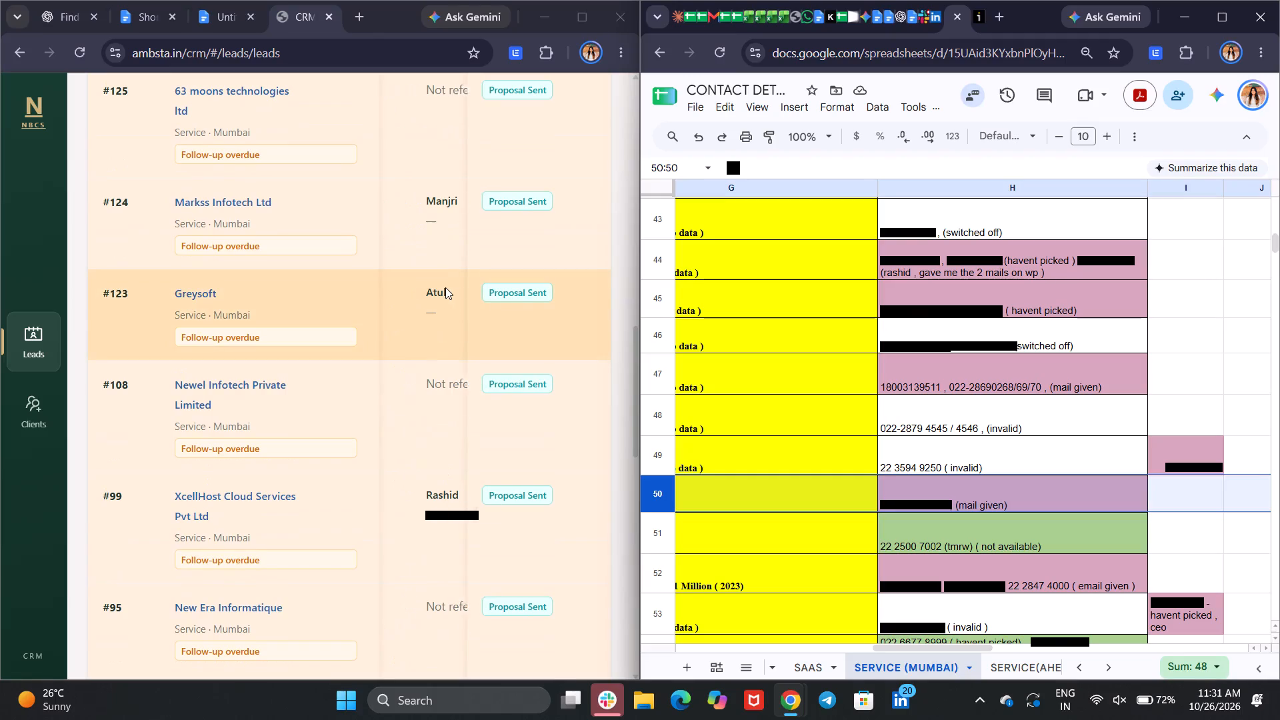
{"action": "scroll", "coordinate": [445, 287], "scroll_direction": "left", "scroll_amount": 1}
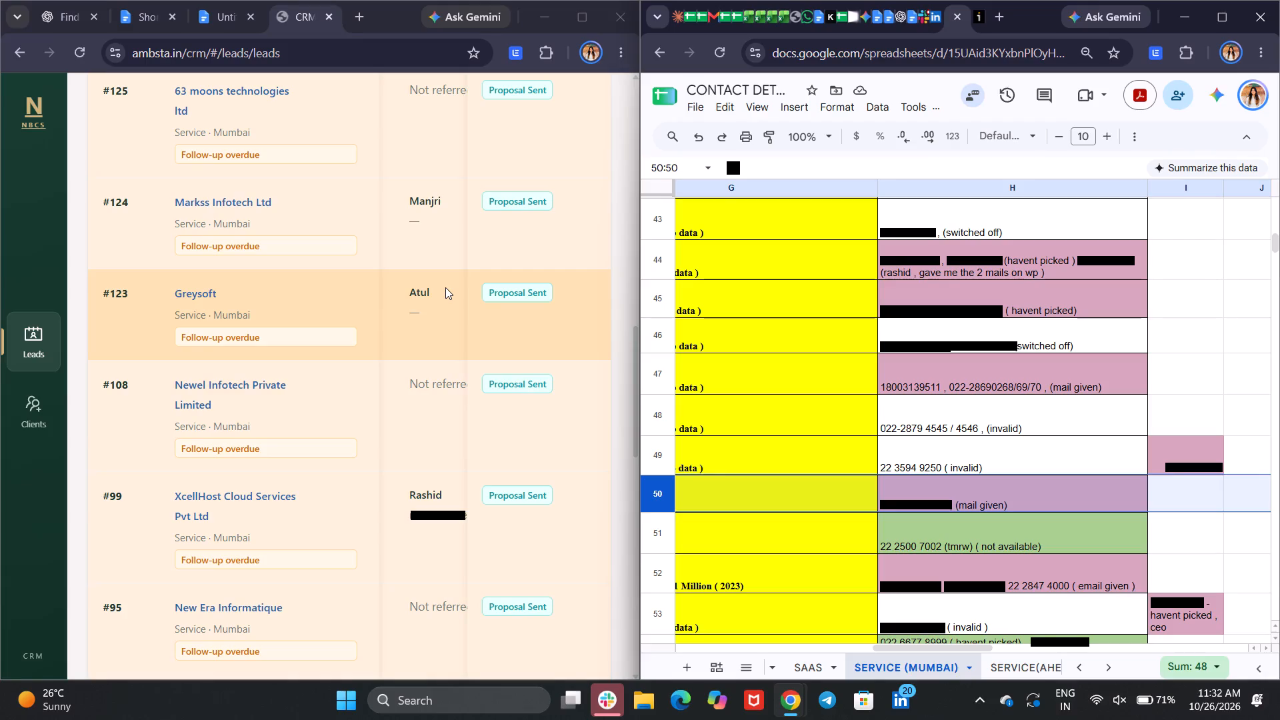
{"action": "scroll", "coordinate": [445, 287], "scroll_direction": "right", "scroll_amount": 4}
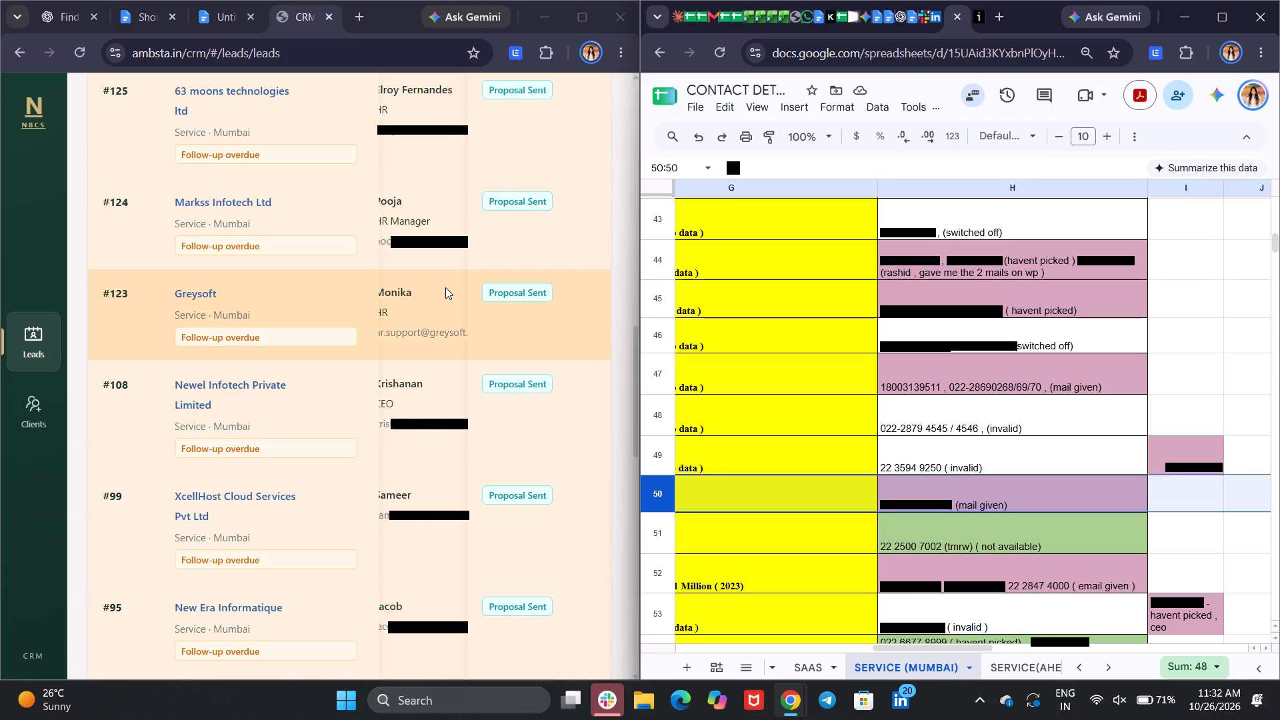
{"action": "scroll", "coordinate": [445, 287], "scroll_direction": "right", "scroll_amount": 1}
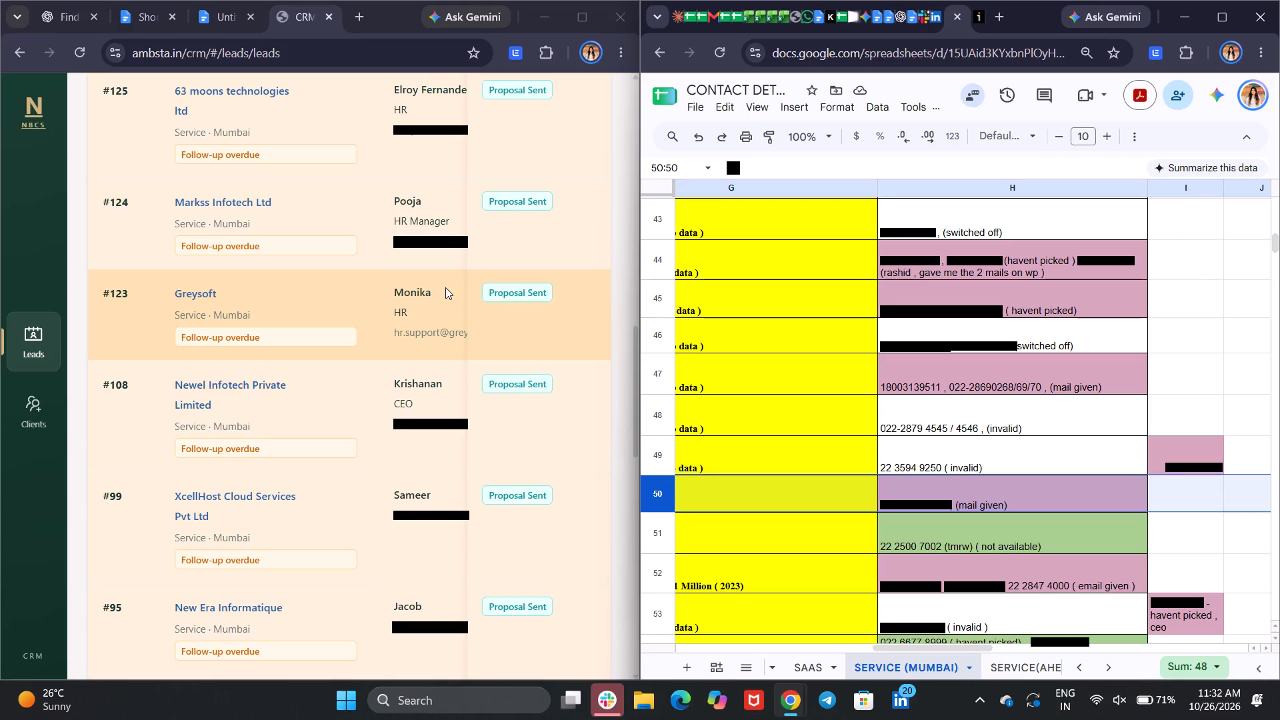
{"action": "scroll", "coordinate": [445, 287], "scroll_direction": "left", "scroll_amount": 3}
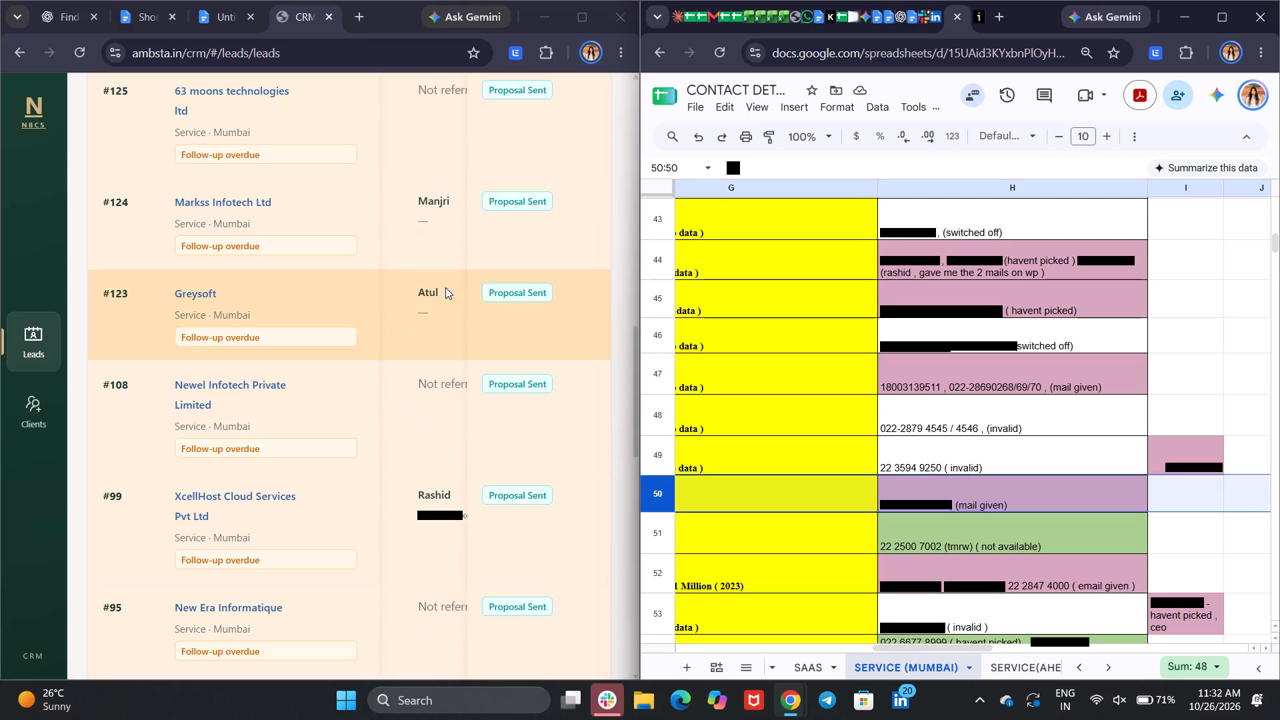
{"action": "scroll", "coordinate": [445, 287], "scroll_direction": "right", "scroll_amount": 3}
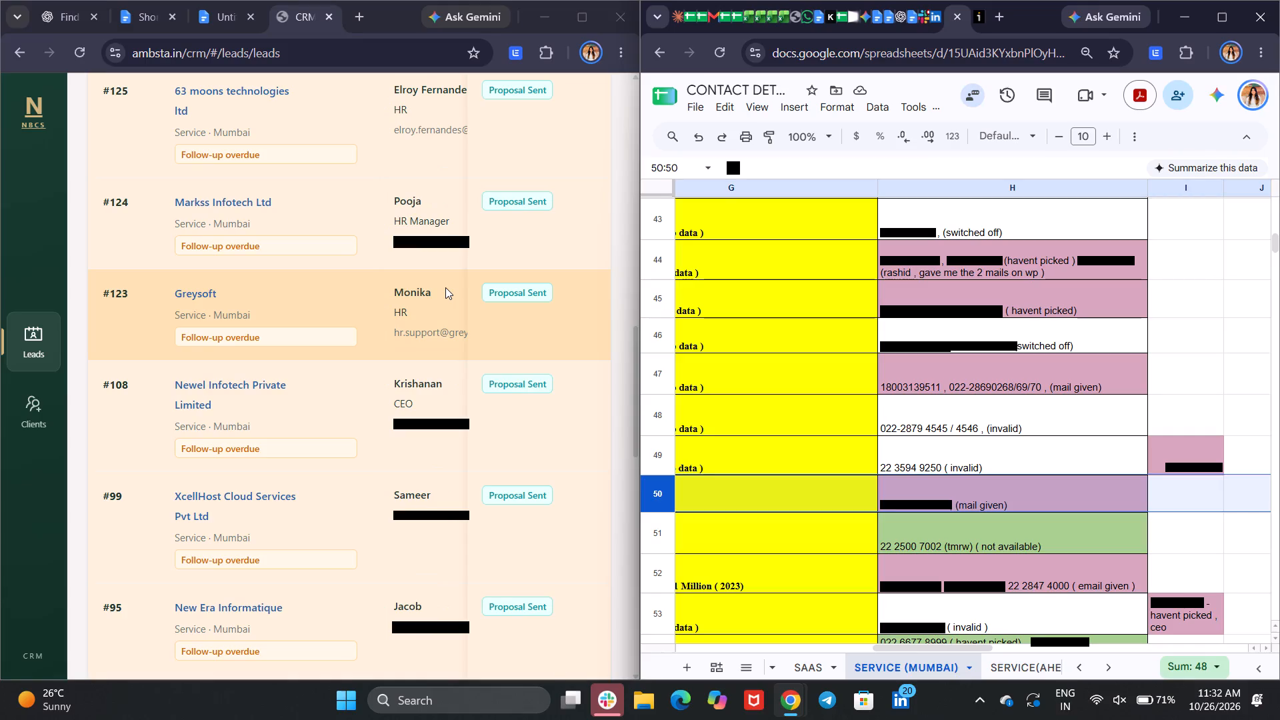
Enter the phone number for Greysoft in cell N50, beside its highlighted follow-up cell in the contact sheet.
{"action": "left_click", "coordinate": [1082, 374]}
{"action": "scroll", "coordinate": [1082, 374], "scroll_direction": "left", "scroll_amount": 4}
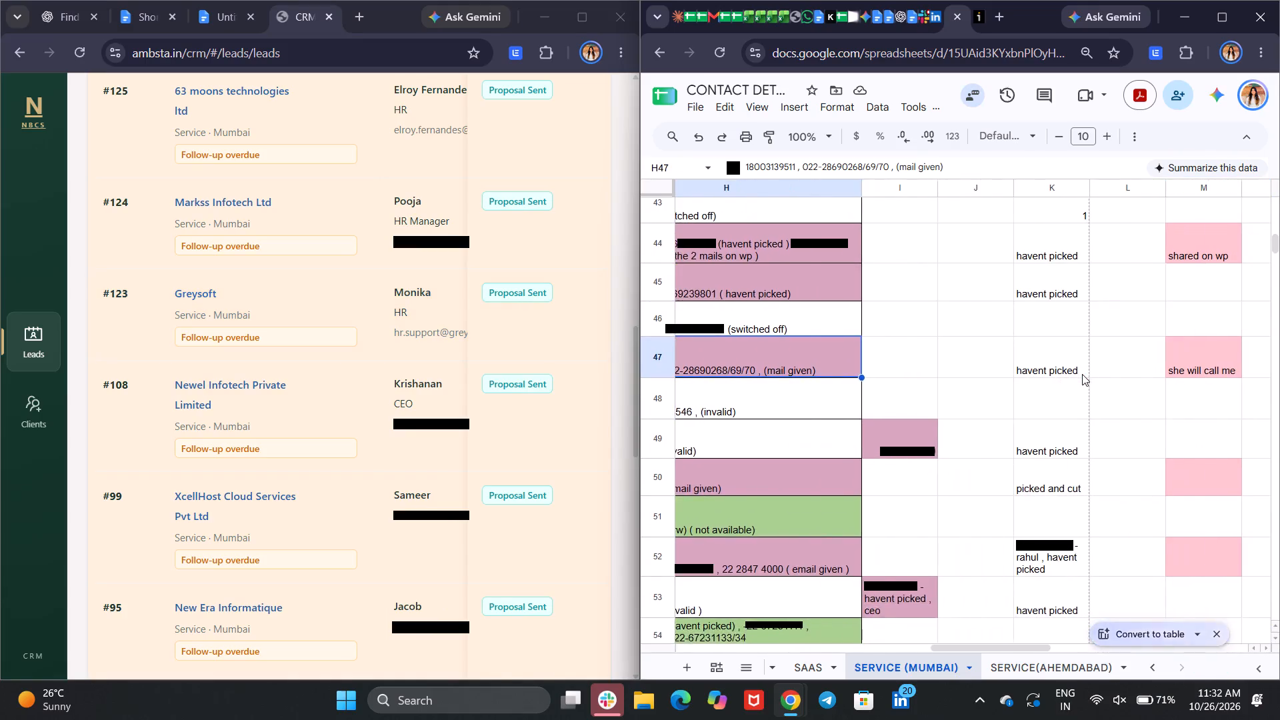
{"action": "scroll", "coordinate": [1082, 374], "scroll_direction": "left", "scroll_amount": 1}
{"action": "scroll", "coordinate": [1082, 374], "scroll_direction": "down", "scroll_amount": 1}
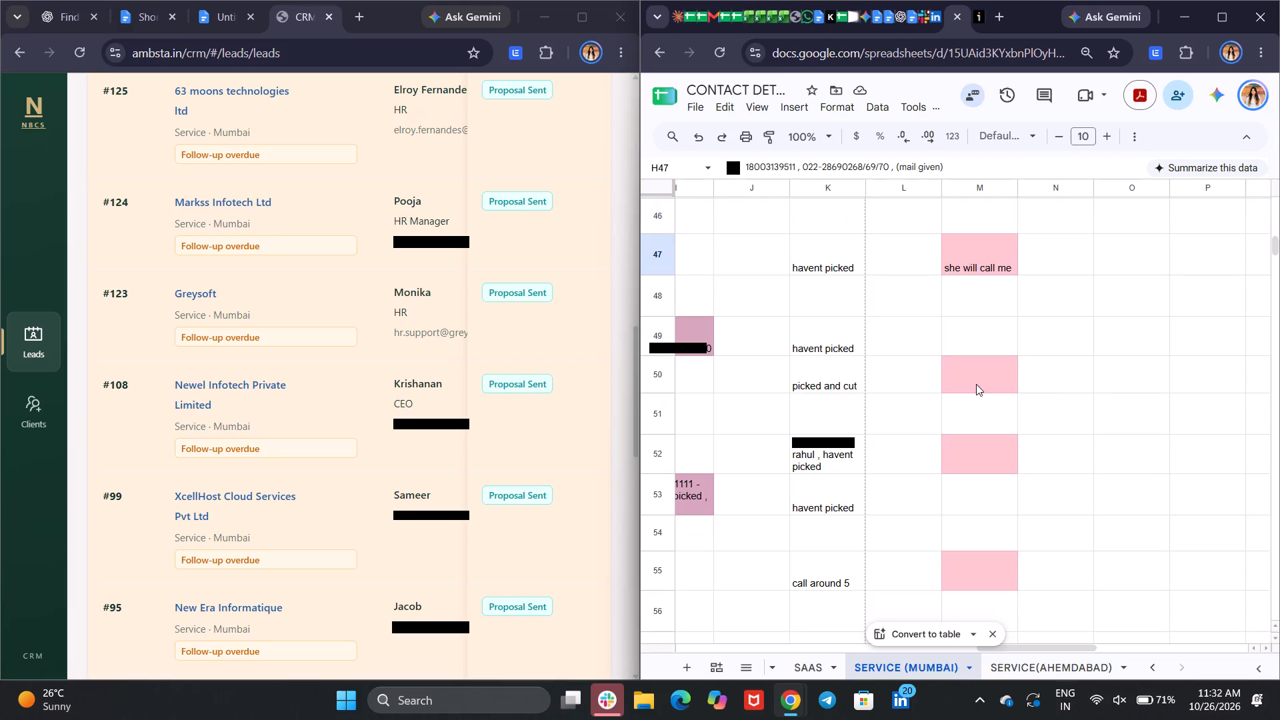
{"action": "left_click", "coordinate": [976, 384]}
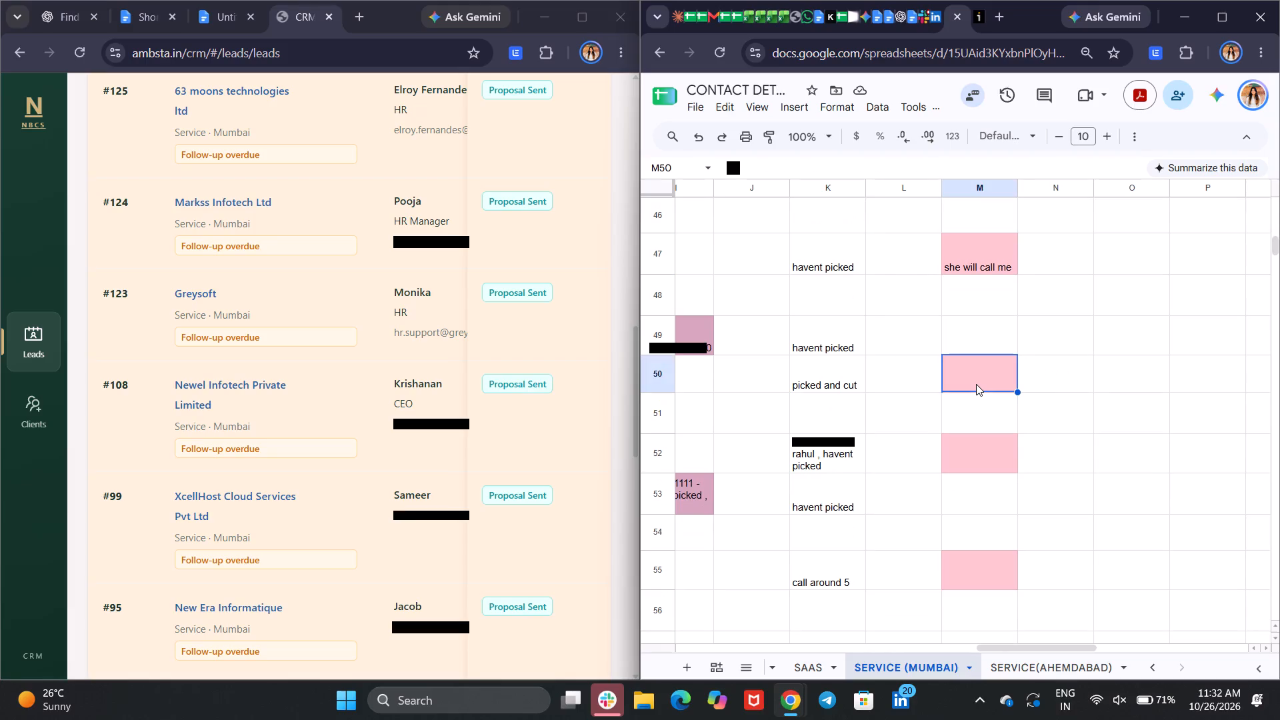
{"action": "double_click", "coordinate": [1063, 383]}
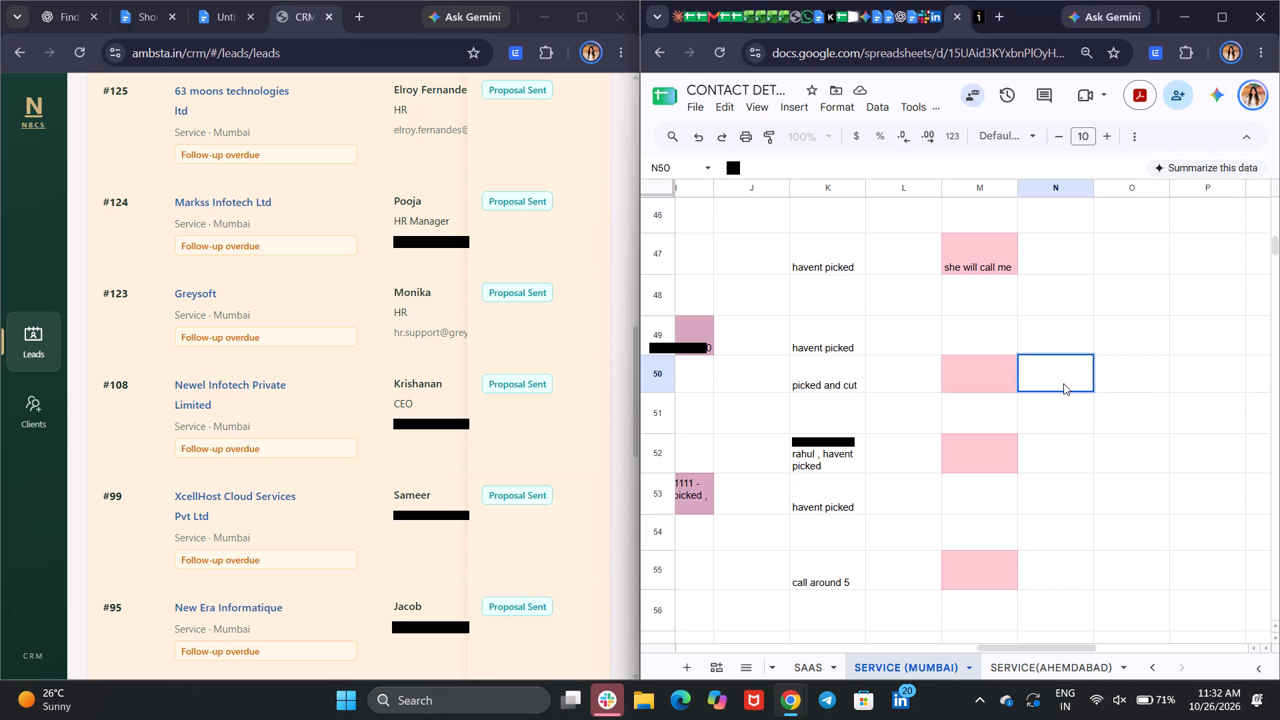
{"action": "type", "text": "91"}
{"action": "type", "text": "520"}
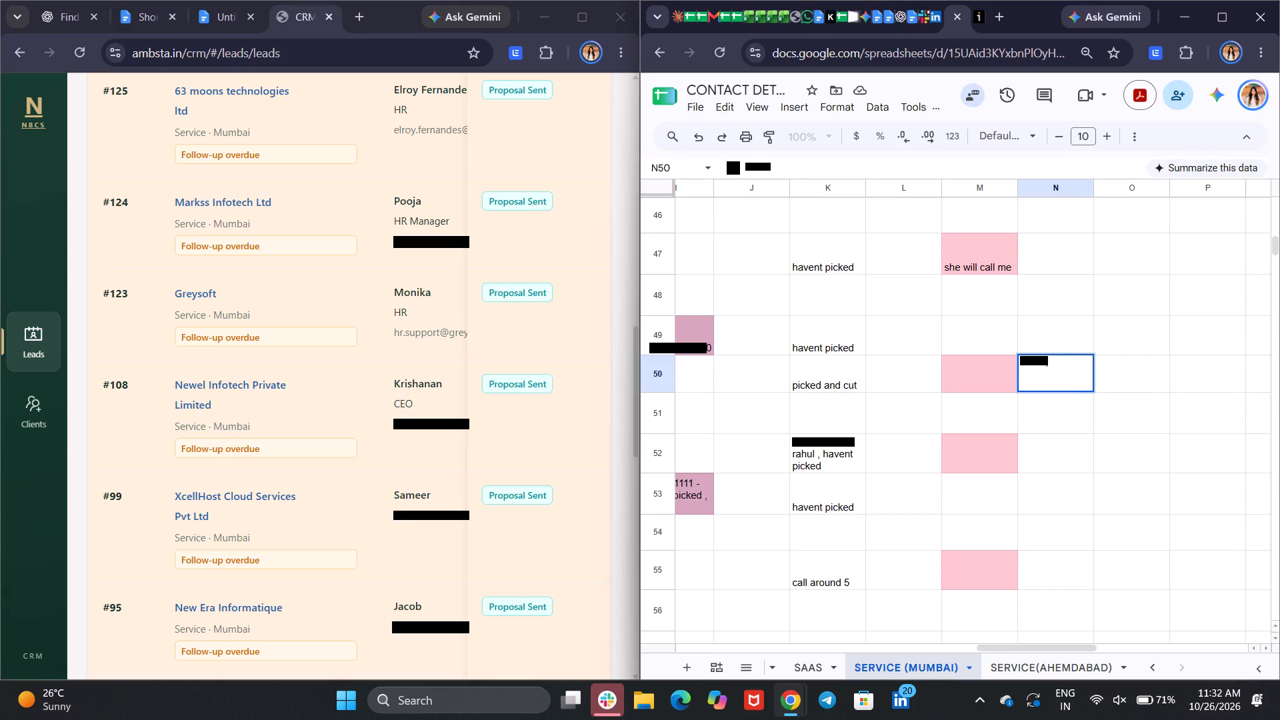
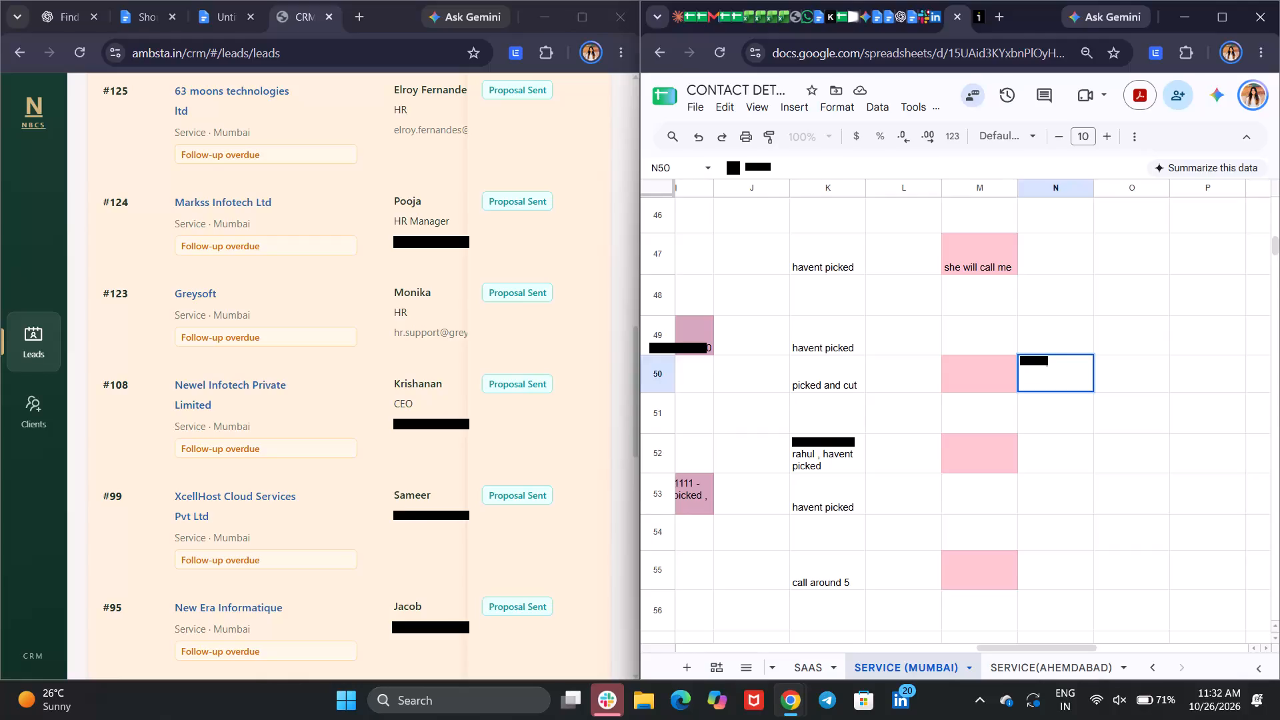
Finish entering the remaining digits of the Greysoft phone number in cell N50 and commit the entry.
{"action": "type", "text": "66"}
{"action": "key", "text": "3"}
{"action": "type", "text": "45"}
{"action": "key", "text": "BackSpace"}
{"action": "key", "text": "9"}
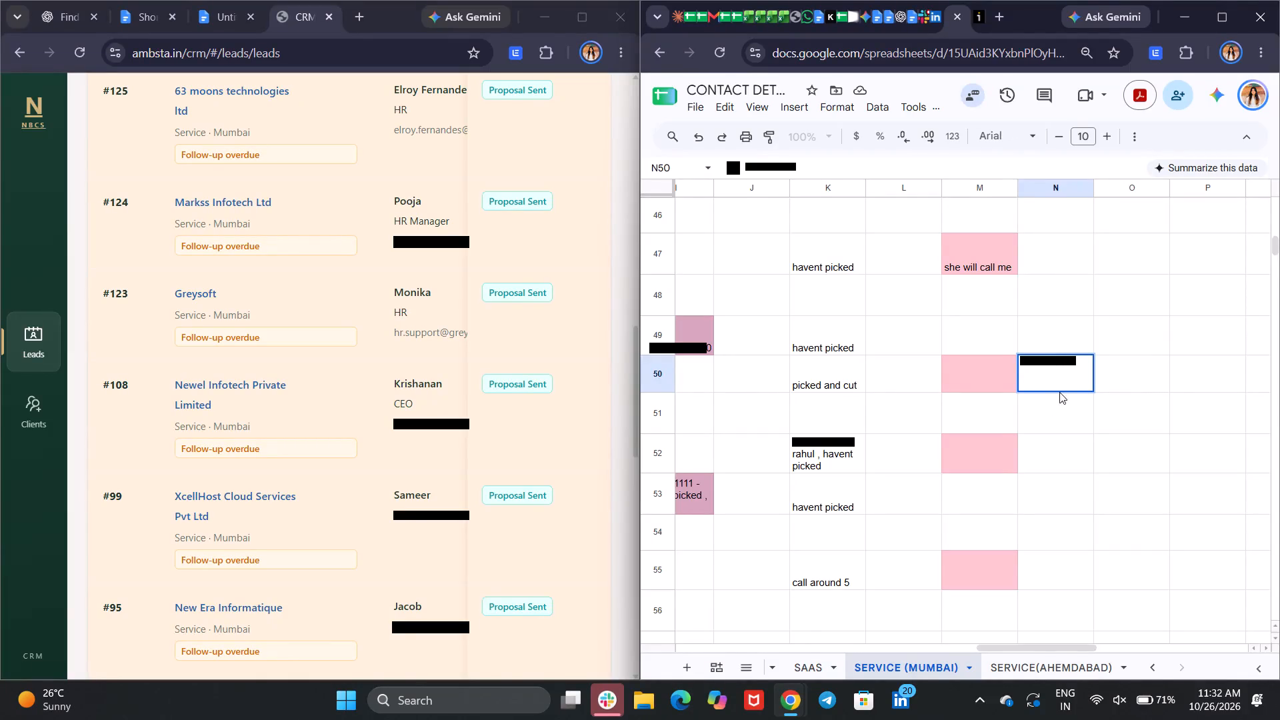
{"action": "left_click", "coordinate": [1051, 444]}
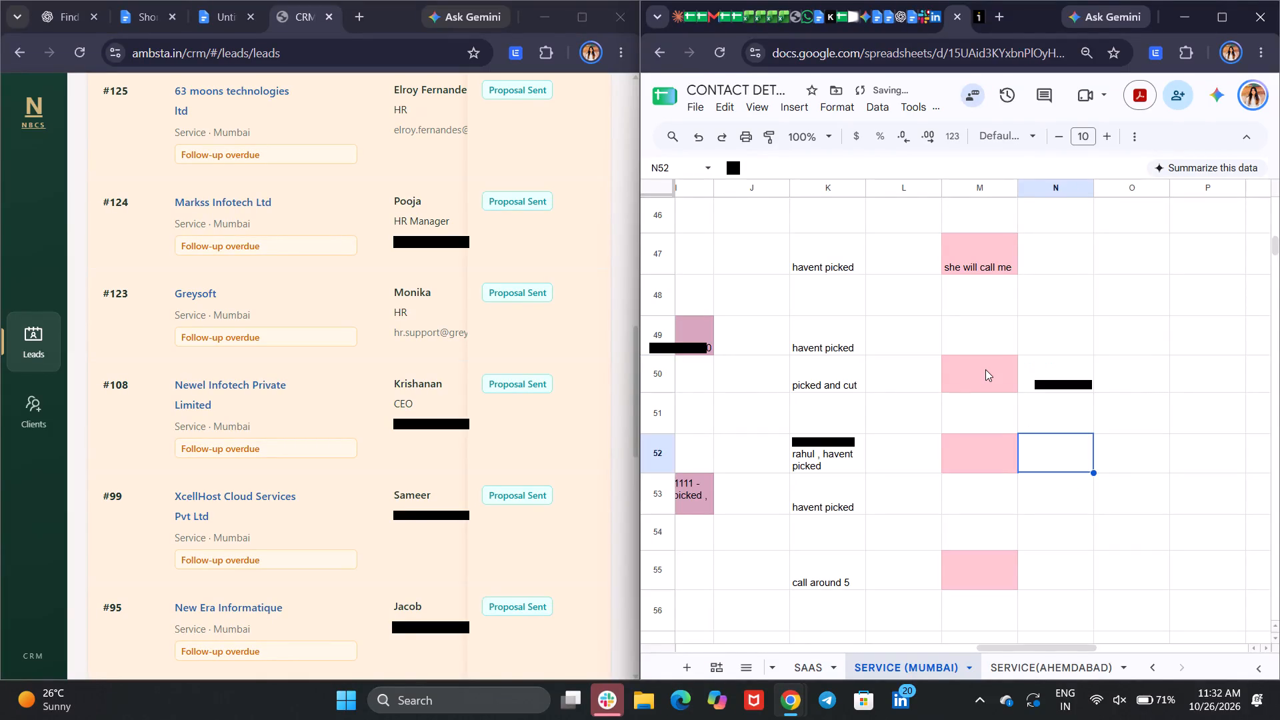
Open the highlighted column M follow-up cell for Greysoft in row 50 for editing.
{"action": "double_click", "coordinate": [985, 369]}
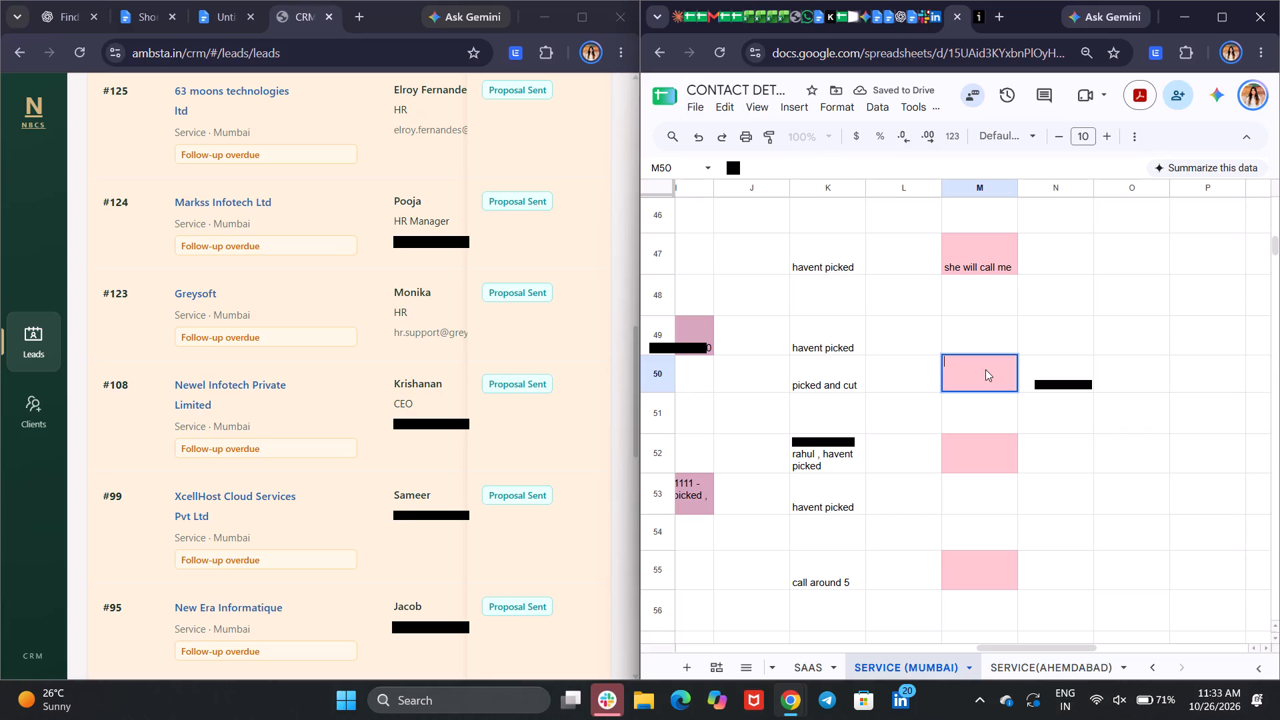
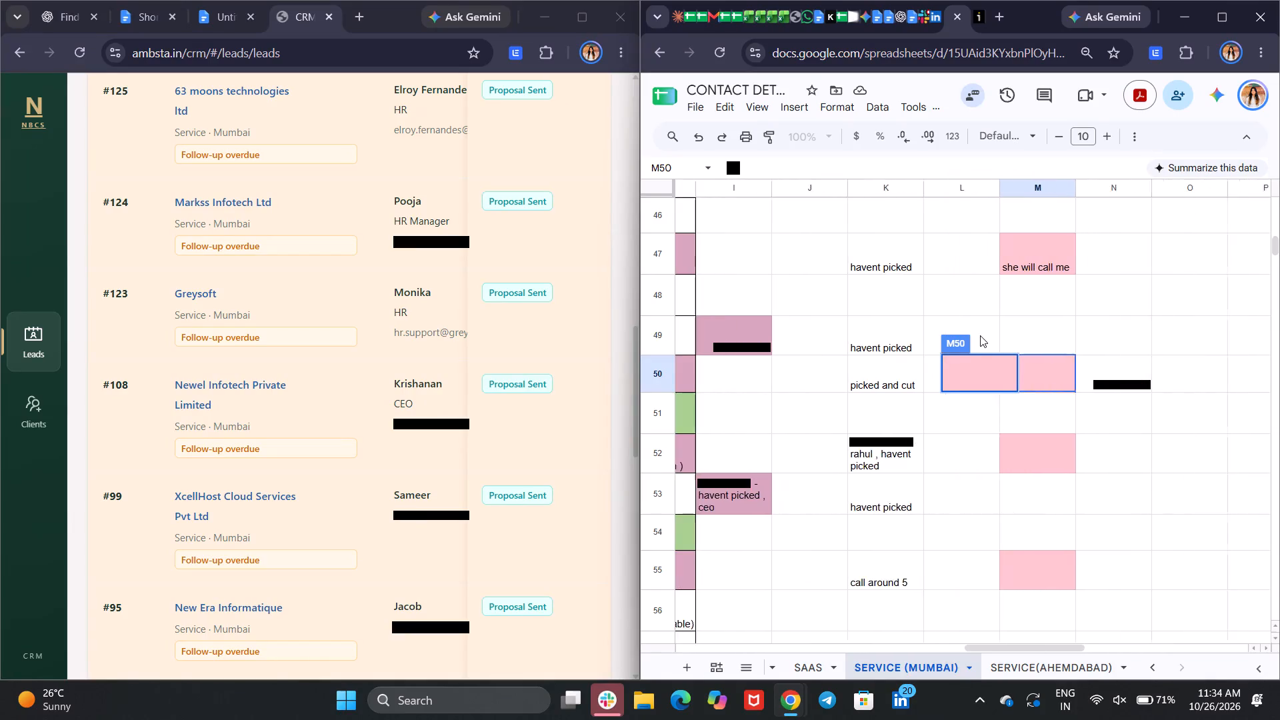
Enter the note "second half" in cell O50, beside the phone number in the Greysoft row.
{"action": "double_click", "coordinate": [1105, 370]}
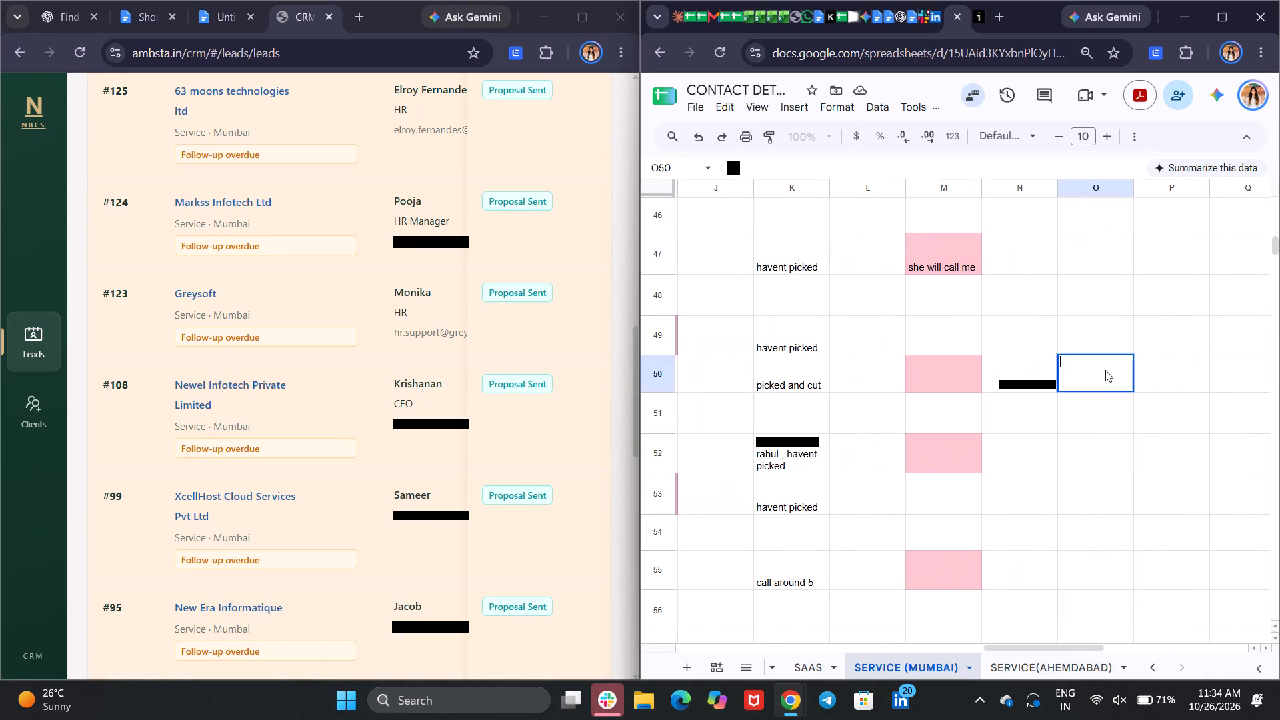
{"action": "type", "text": "second half"}
{"action": "key", "text": "space"}
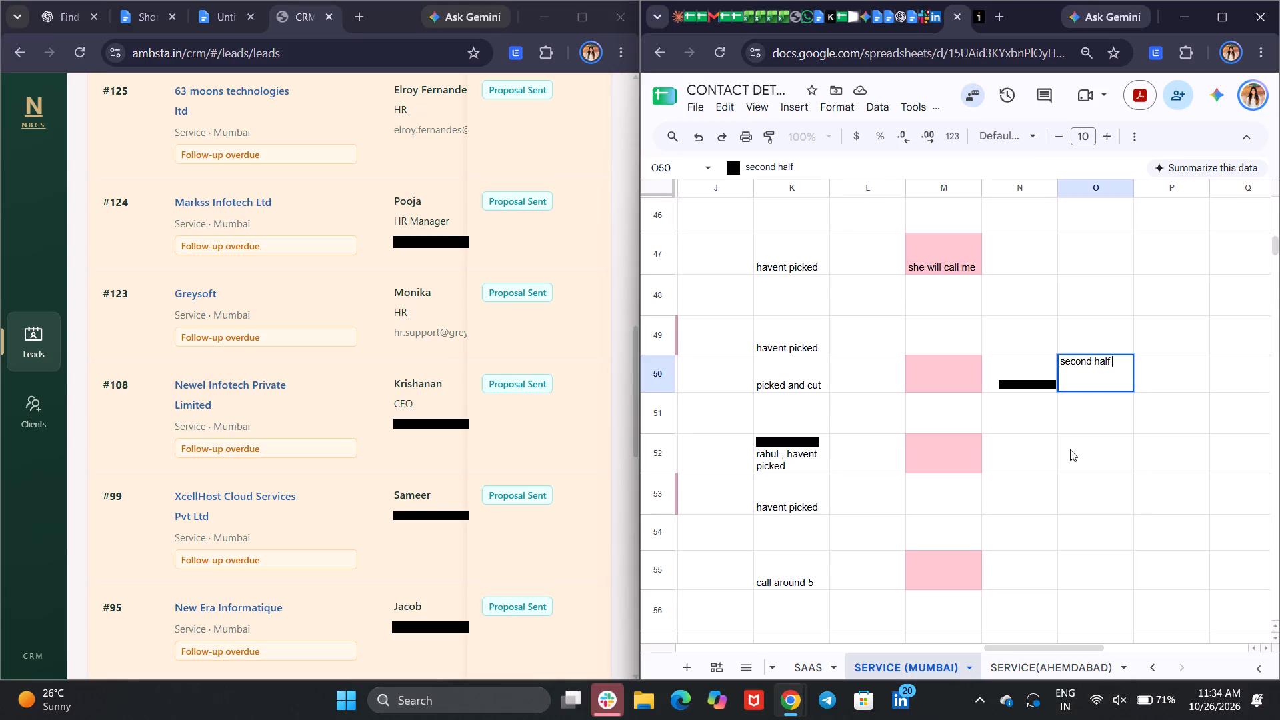
{"action": "left_click", "coordinate": [1070, 449]}
Highlight row 52 of the SERVICE (MUMBAI) sheet and check that lead's contact and earlier call details.
{"action": "left_click", "coordinate": [665, 449]}
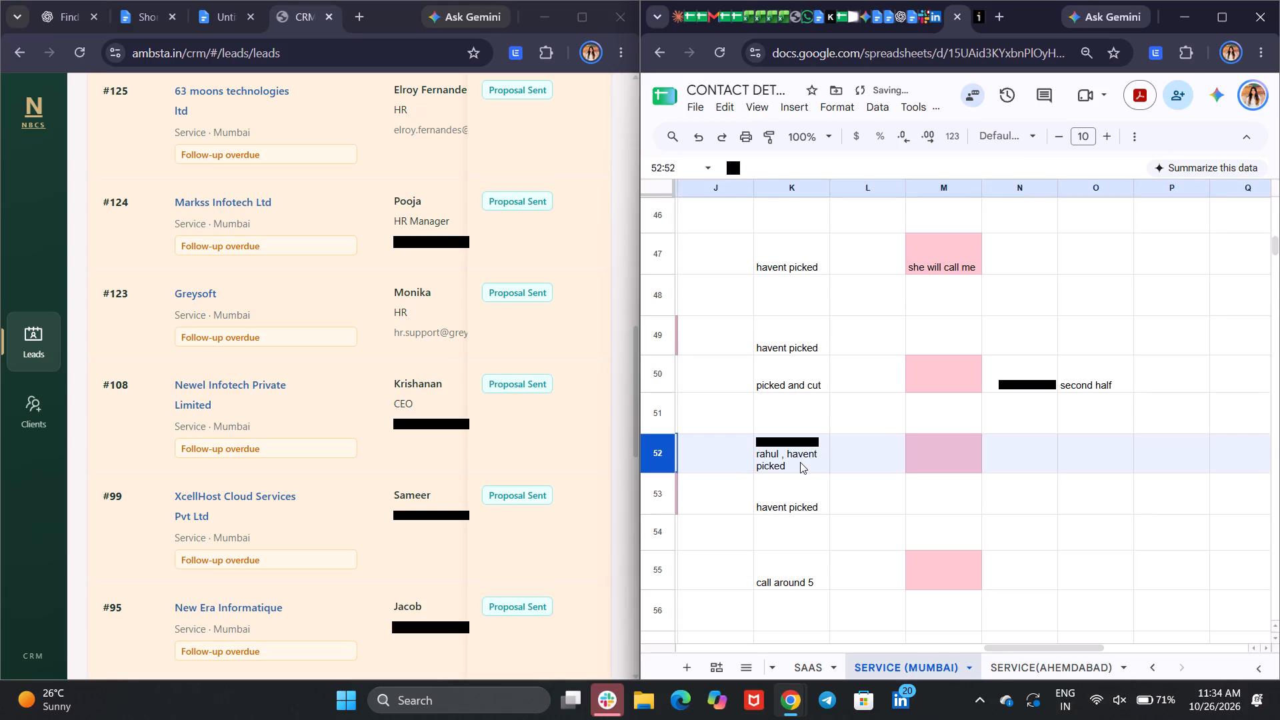
{"action": "scroll", "coordinate": [800, 462], "scroll_direction": "right", "scroll_amount": 6}
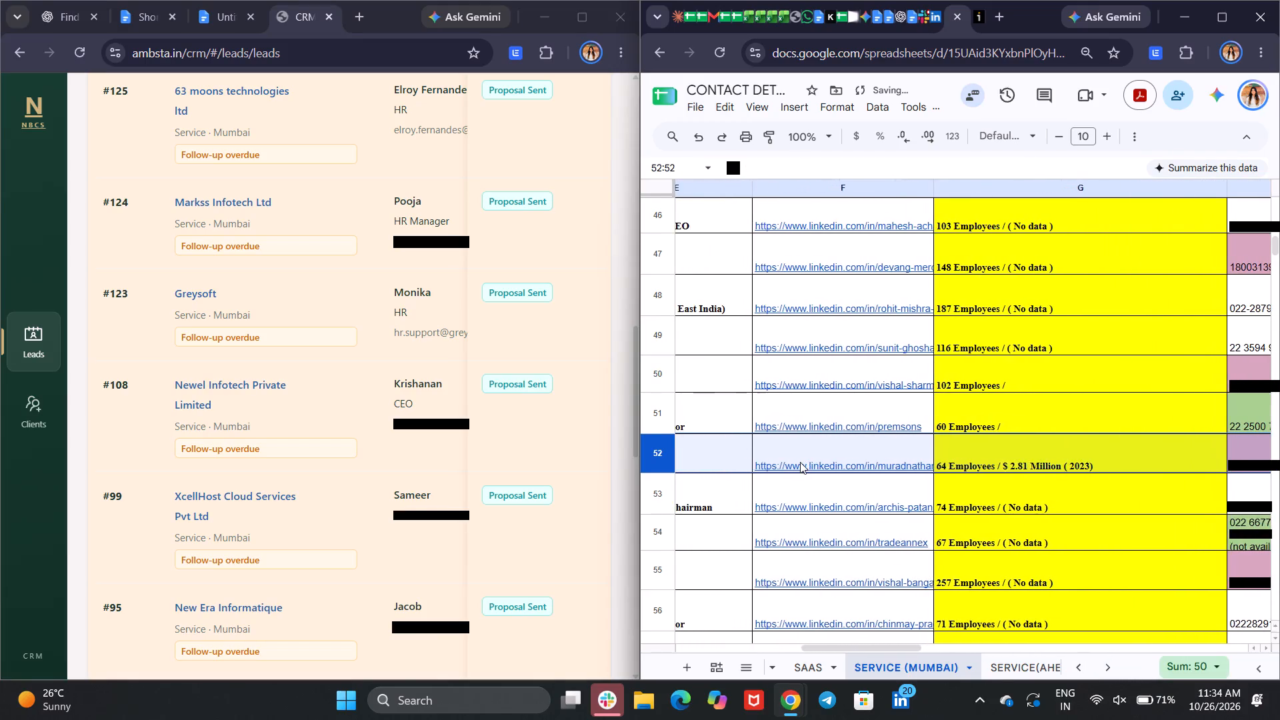
{"action": "scroll", "coordinate": [800, 462], "scroll_direction": "left", "scroll_amount": 5}
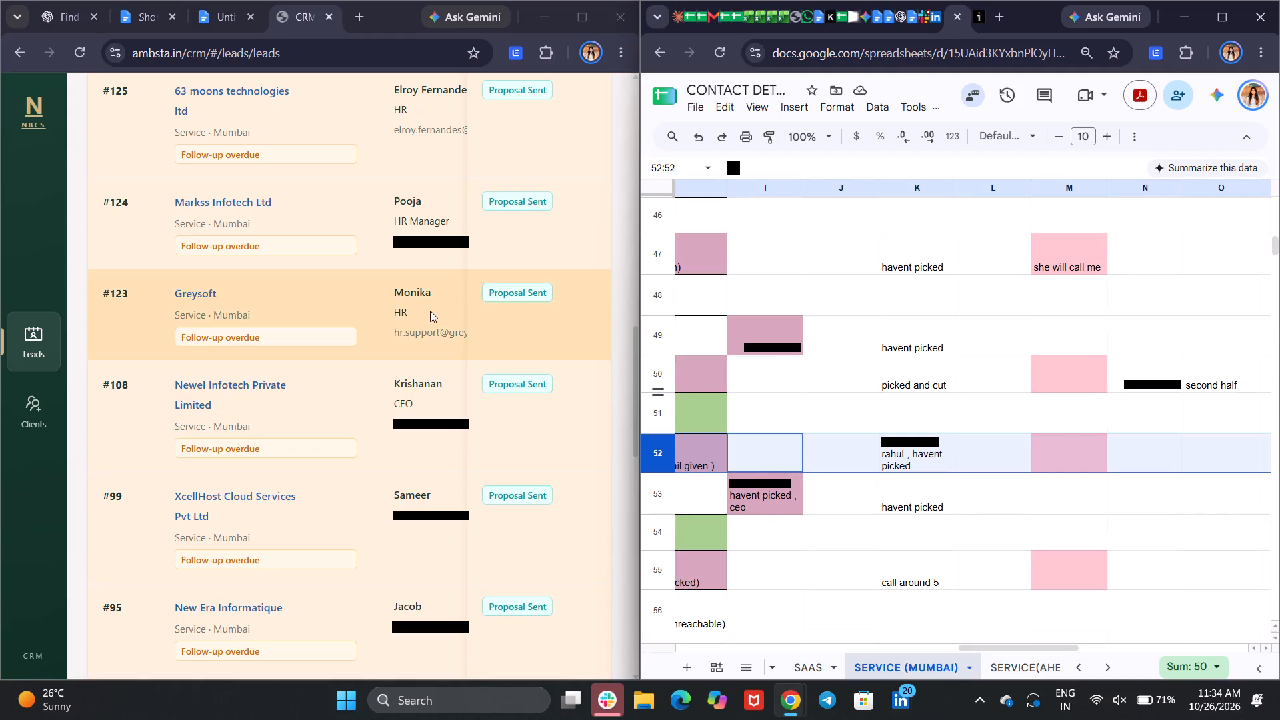
Switch to the untitled call script document and read through the introduction and partnership pitch for the call.
{"action": "left_click", "coordinate": [235, 17]}
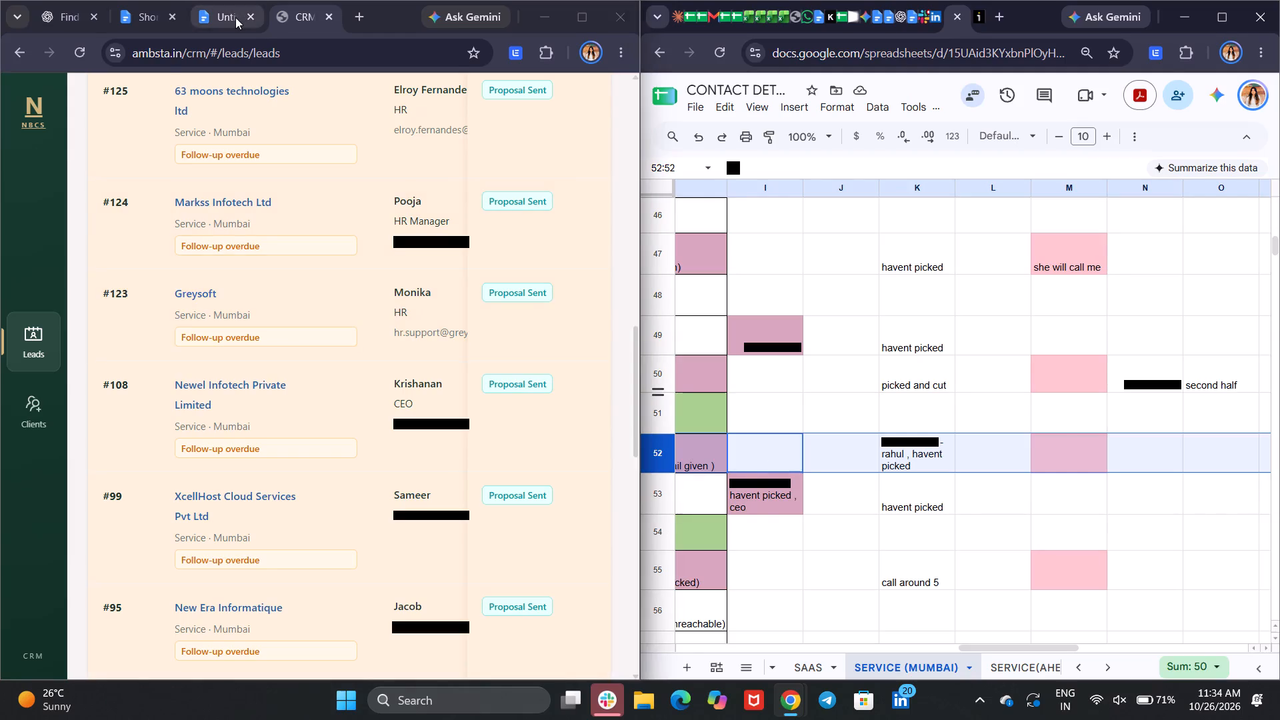
{"action": "scroll", "coordinate": [175, 269], "scroll_direction": "up", "scroll_amount": 1}
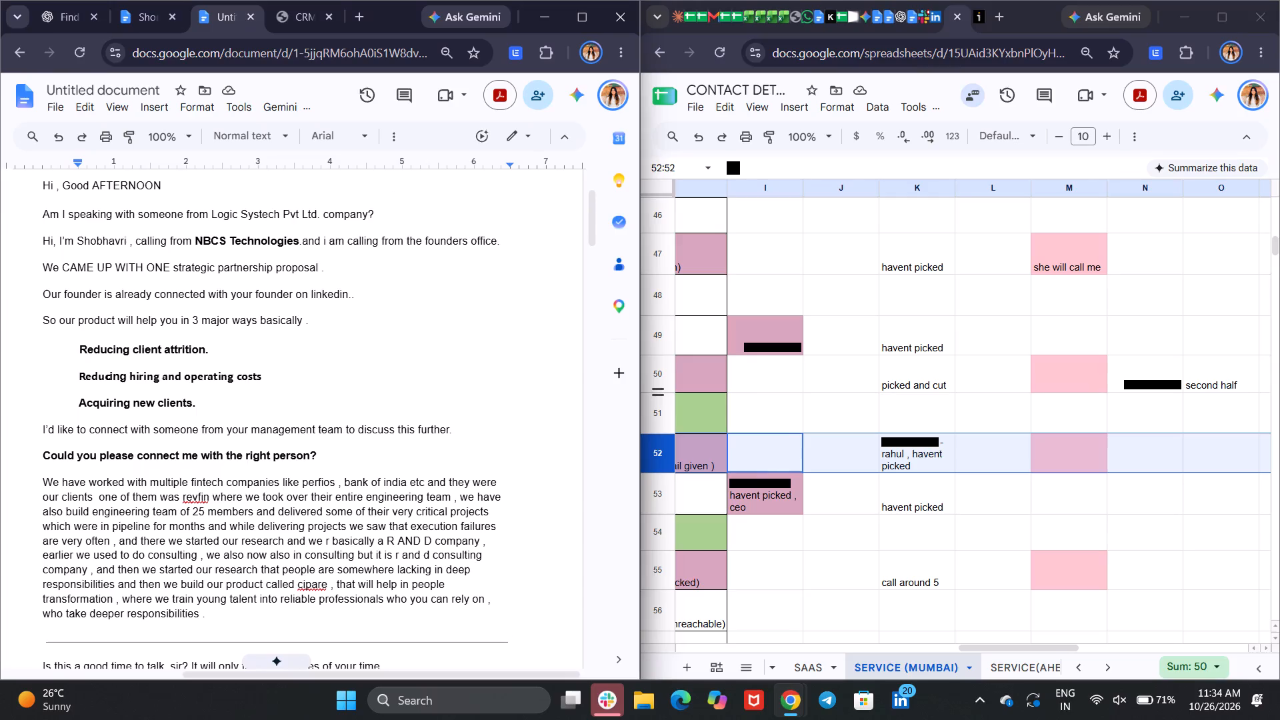
{"action": "scroll", "coordinate": [175, 269], "scroll_direction": "up", "scroll_amount": 1}
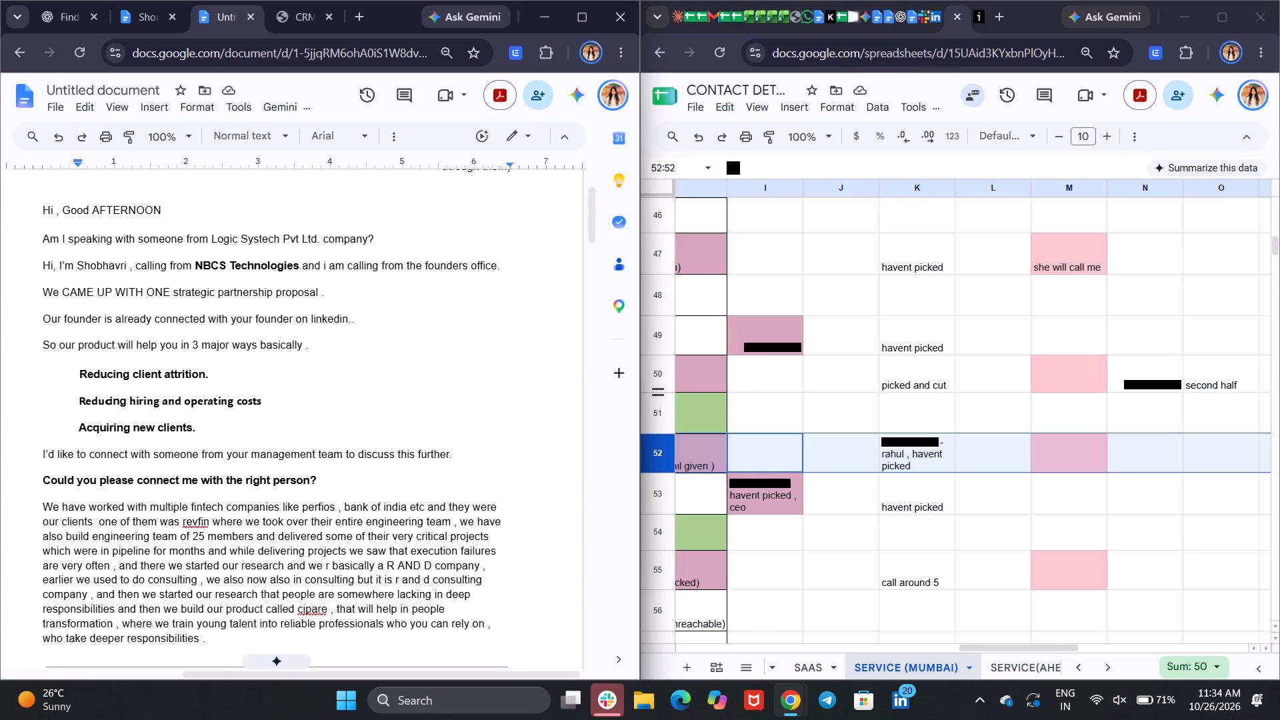
{"action": "scroll", "coordinate": [175, 269], "scroll_direction": "right", "scroll_amount": 1}
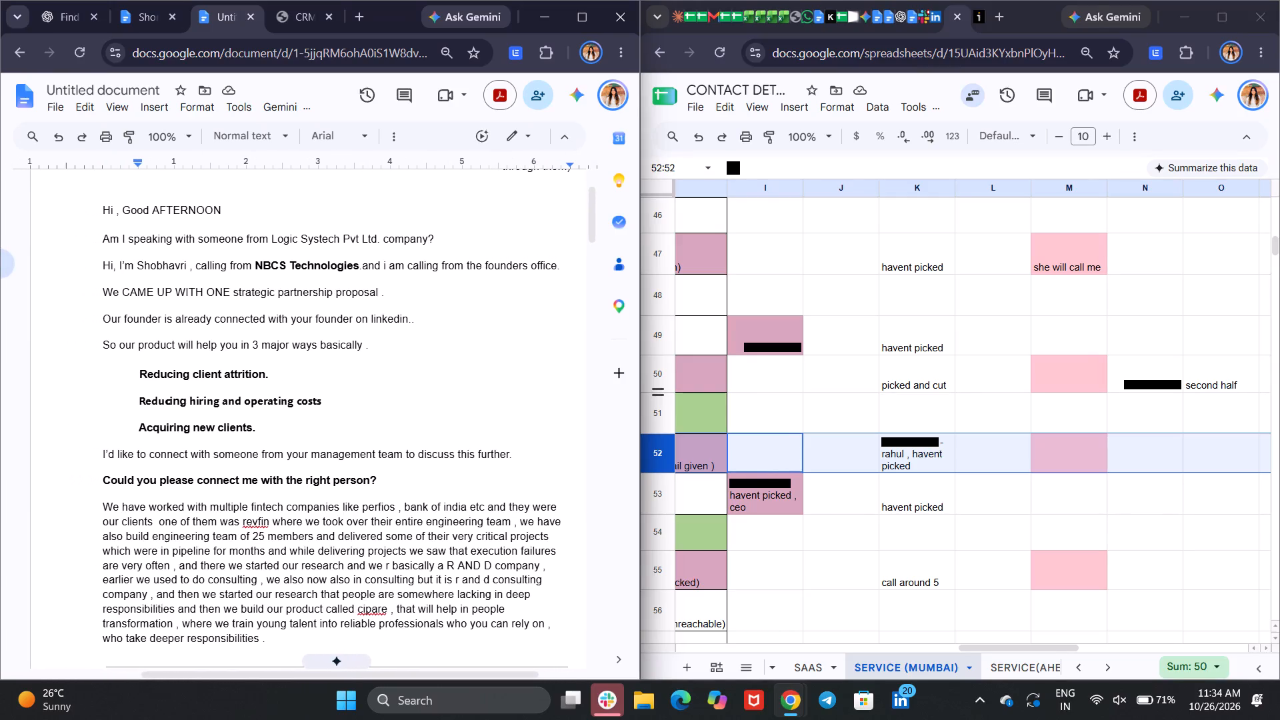
{"action": "scroll", "coordinate": [175, 269], "scroll_direction": "left", "scroll_amount": 1}
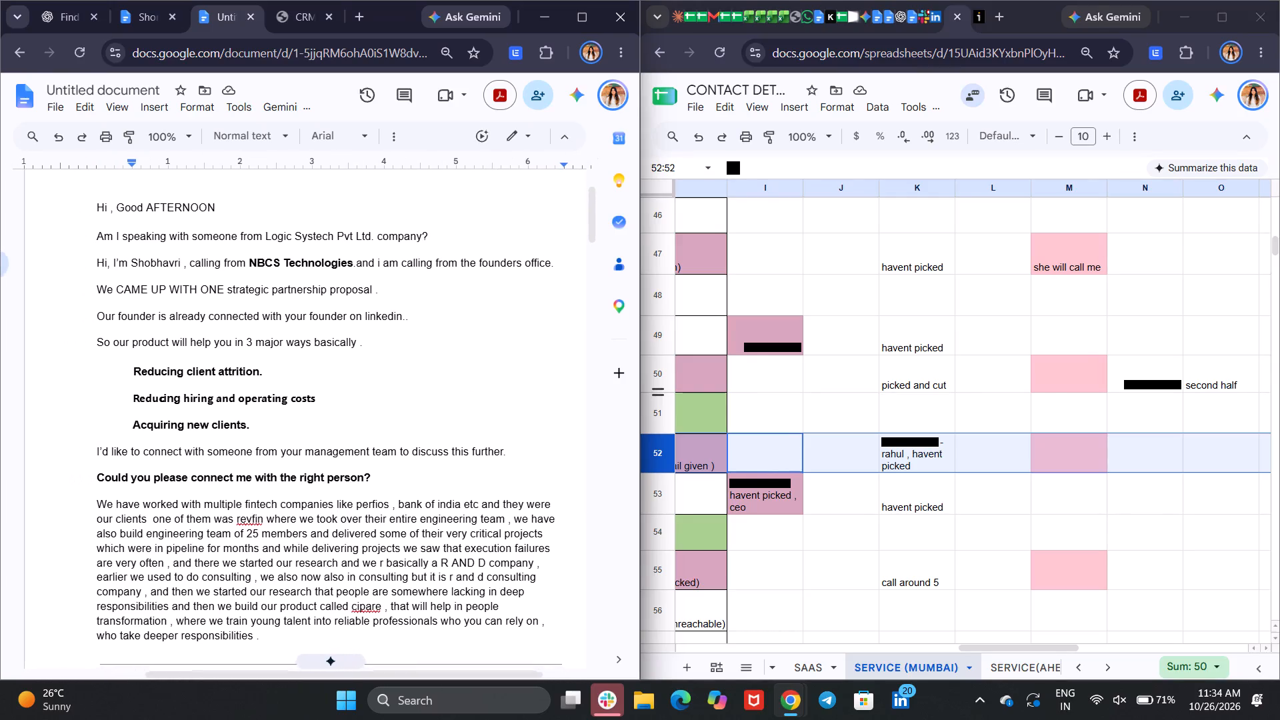
{"action": "scroll", "coordinate": [175, 269], "scroll_direction": "left", "scroll_amount": 1}
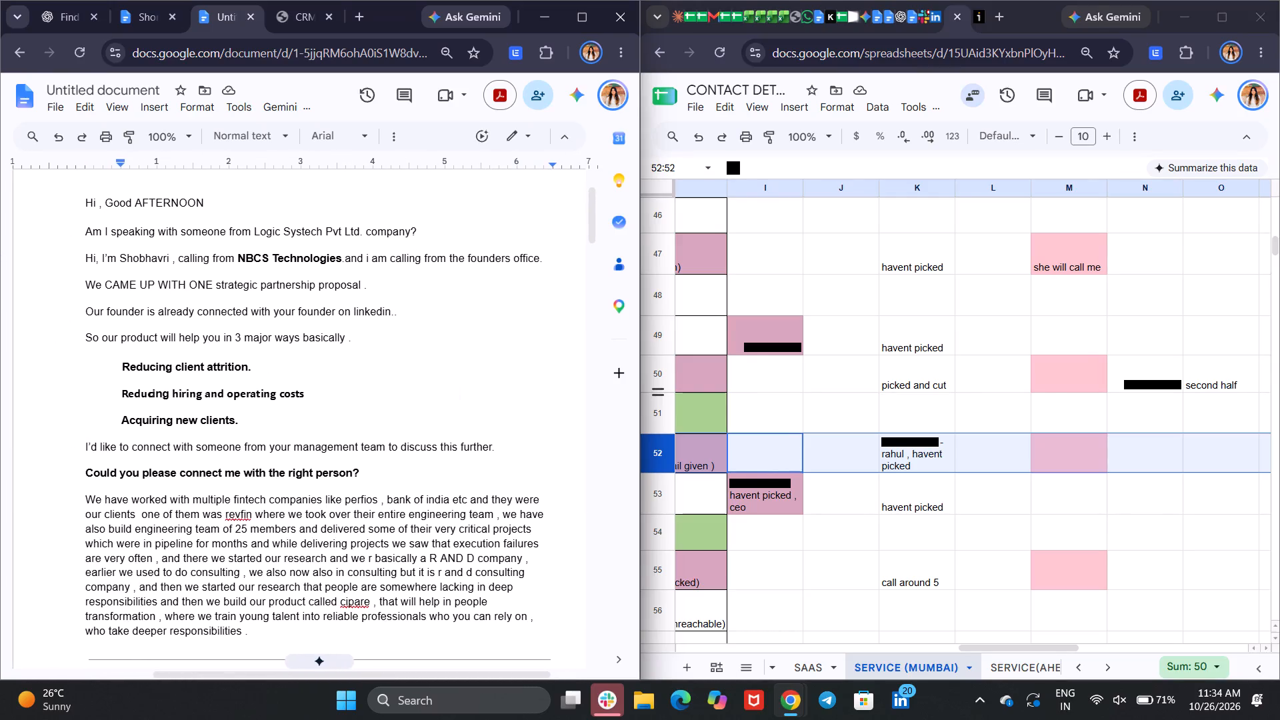
{"action": "scroll", "coordinate": [175, 269], "scroll_direction": "down", "scroll_amount": 1}
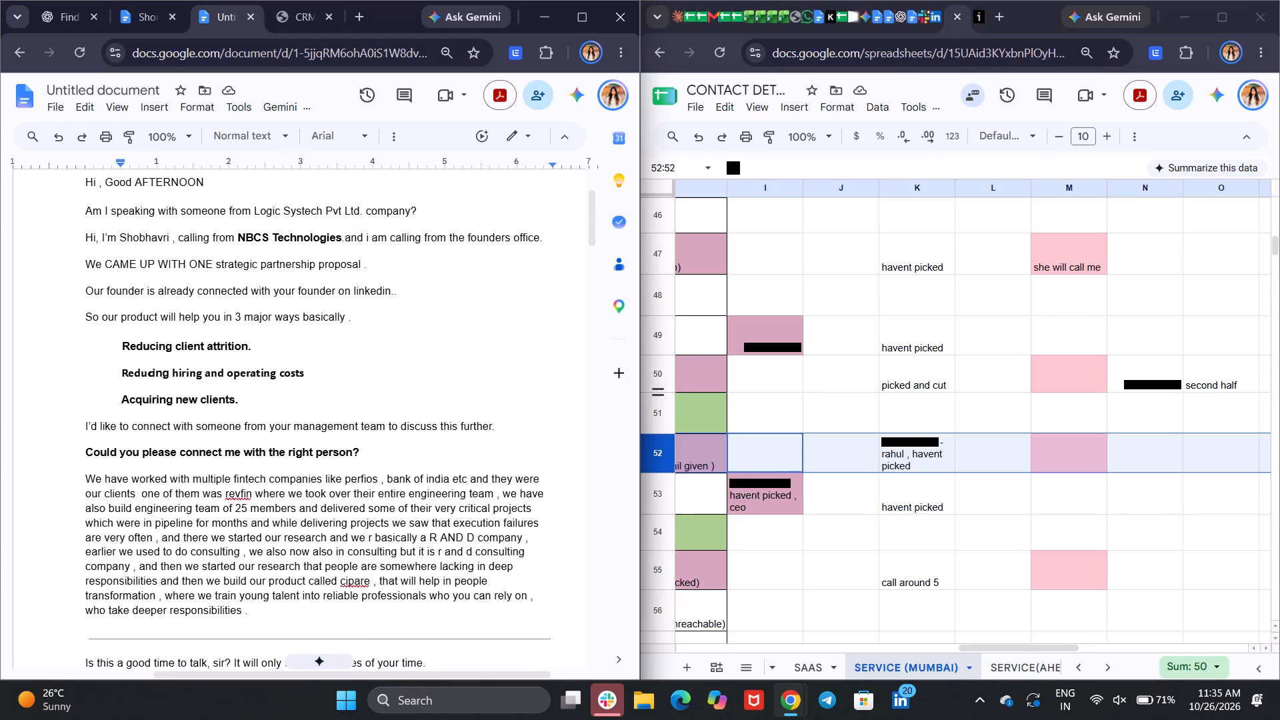
{"action": "left_click", "coordinate": [87, 277]}
{"action": "left_click", "coordinate": [125, 330]}
{"action": "left_click", "coordinate": [161, 269]}
{"action": "left_click", "coordinate": [202, 273]}
{"action": "scroll", "coordinate": [202, 273], "scroll_direction": "up", "scroll_amount": 1}
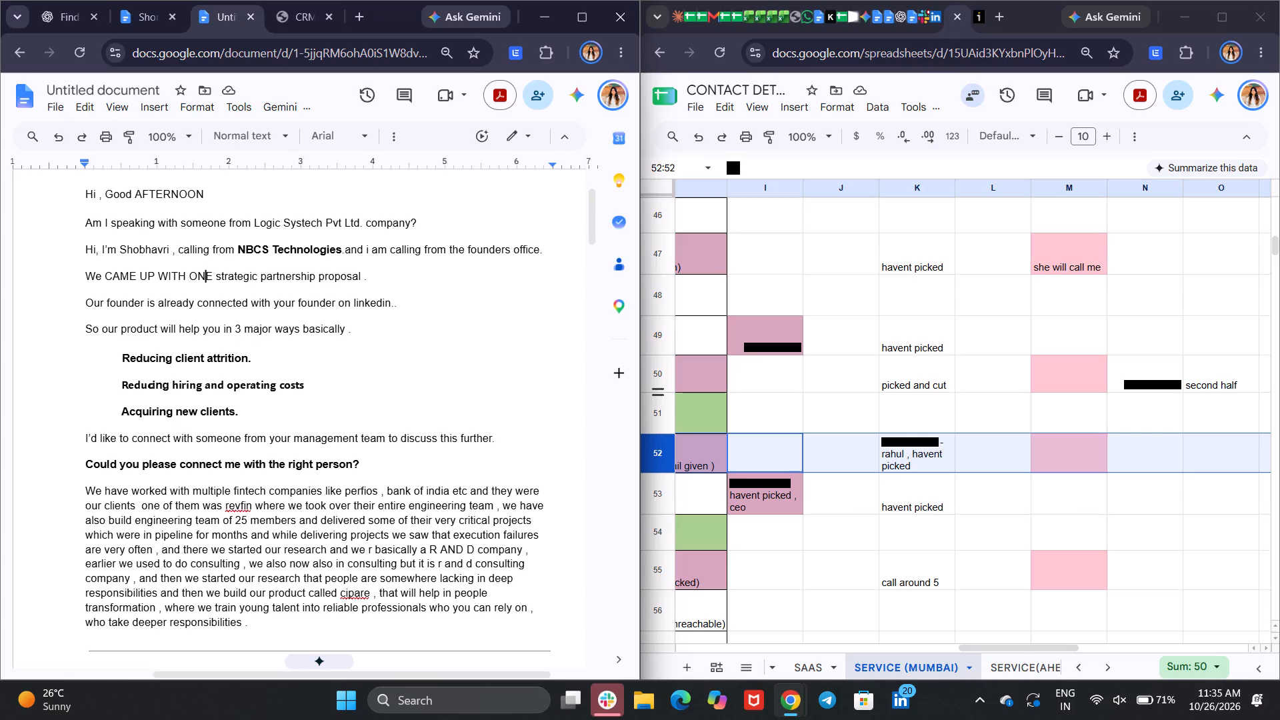
Open the highlighted follow-up cell M52 in the CONTACT DETAILS sheet for editing.
{"action": "double_click", "coordinate": [1057, 445]}
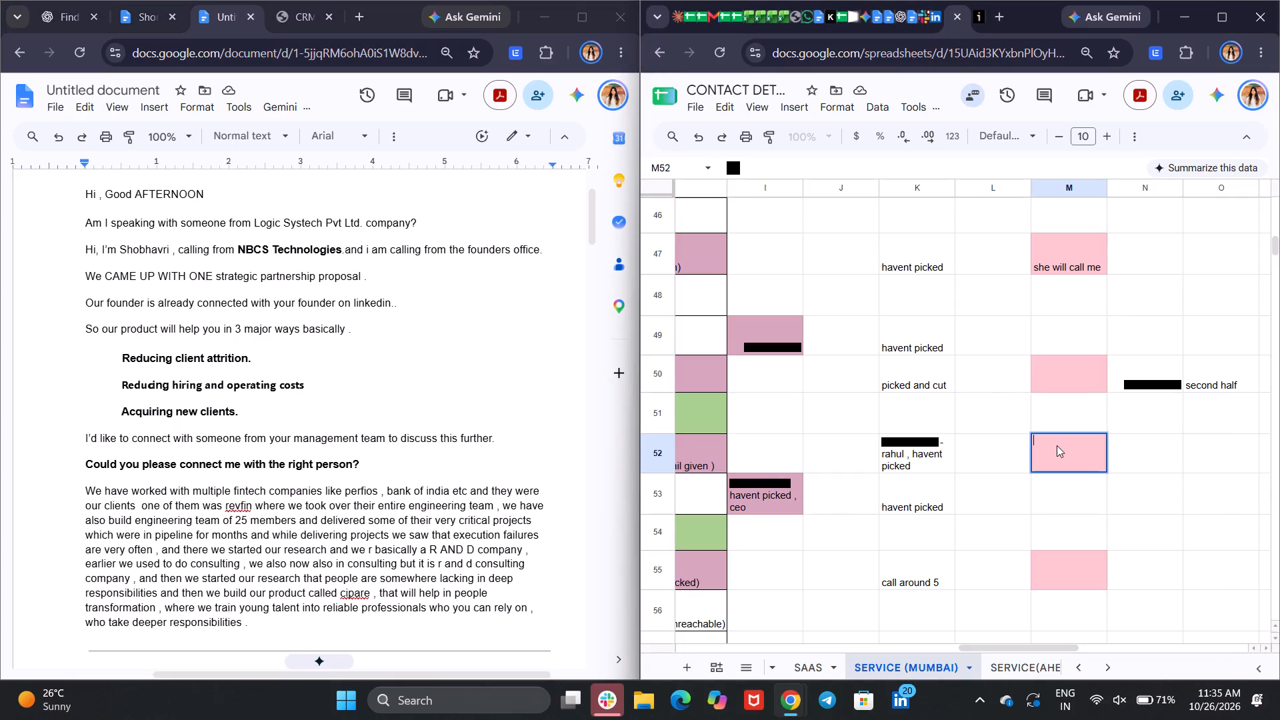
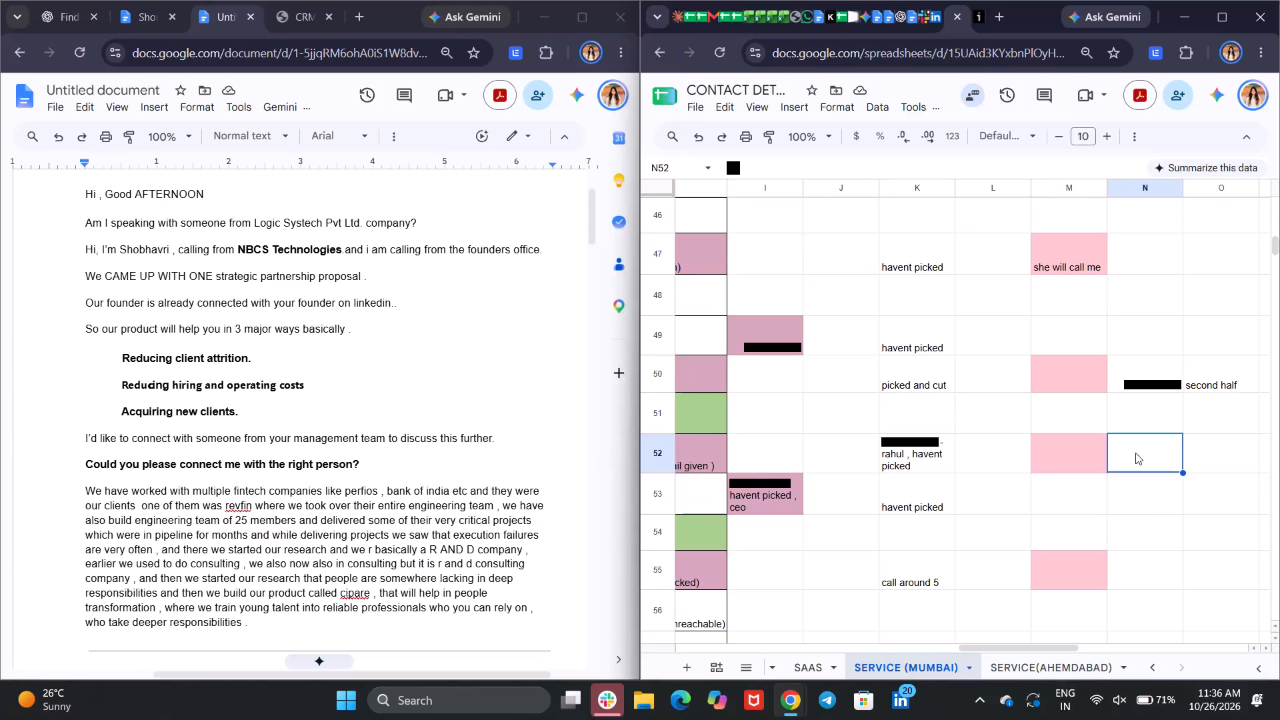
Delete the note in cell O50, beside the phone number in row 50 of the SERVICE (MUMBAI) sheet.
{"action": "double_click", "coordinate": [1226, 372]}
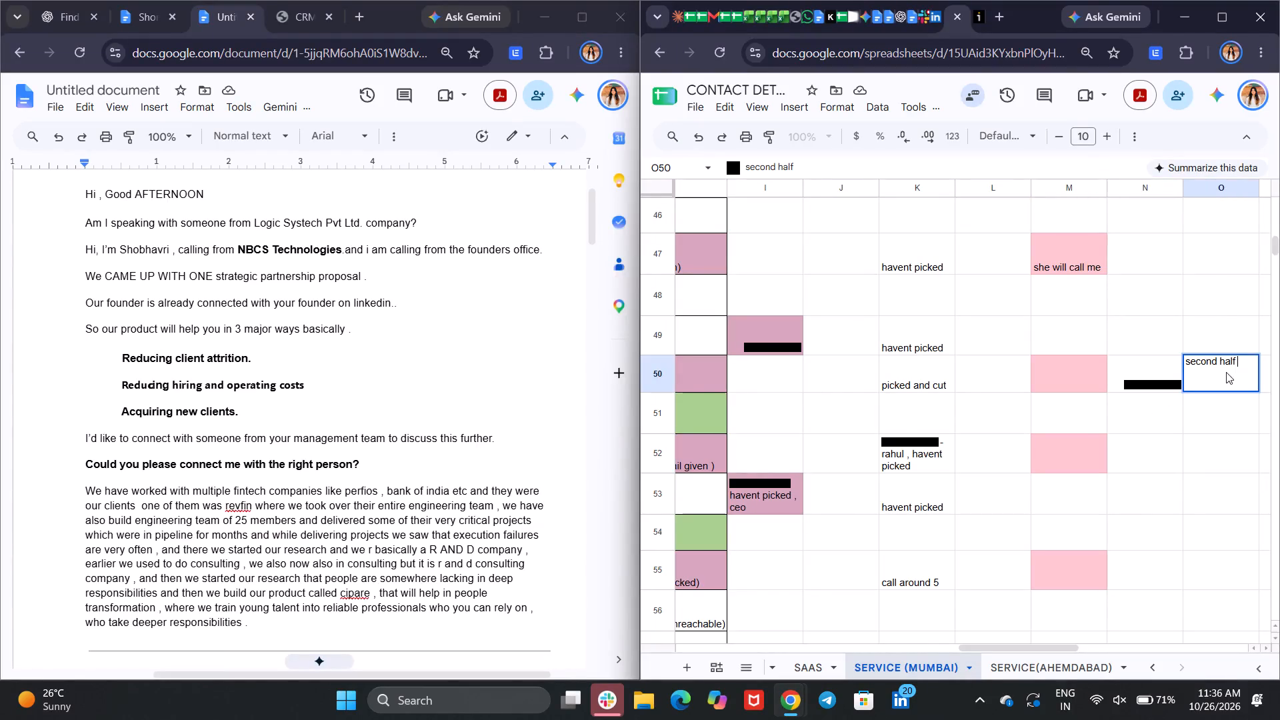
{"action": "key", "text": "BackSpace"}
{"action": "key", "text": "BackSpace"}
{"action": "key", "text": "BackSpace"}
{"action": "key", "text": "BackSpace"}
{"action": "key", "text": "BackSpace"}
{"action": "key", "text": "BackSpace"}
{"action": "key", "text": "BackSpace"}
{"action": "key", "text": "BackSpace"}
{"action": "key", "text": "BackSpace"}
{"action": "key", "text": "BackSpace"}
{"action": "key", "text": "BackSpace"}
{"action": "key", "text": "BackSpace"}
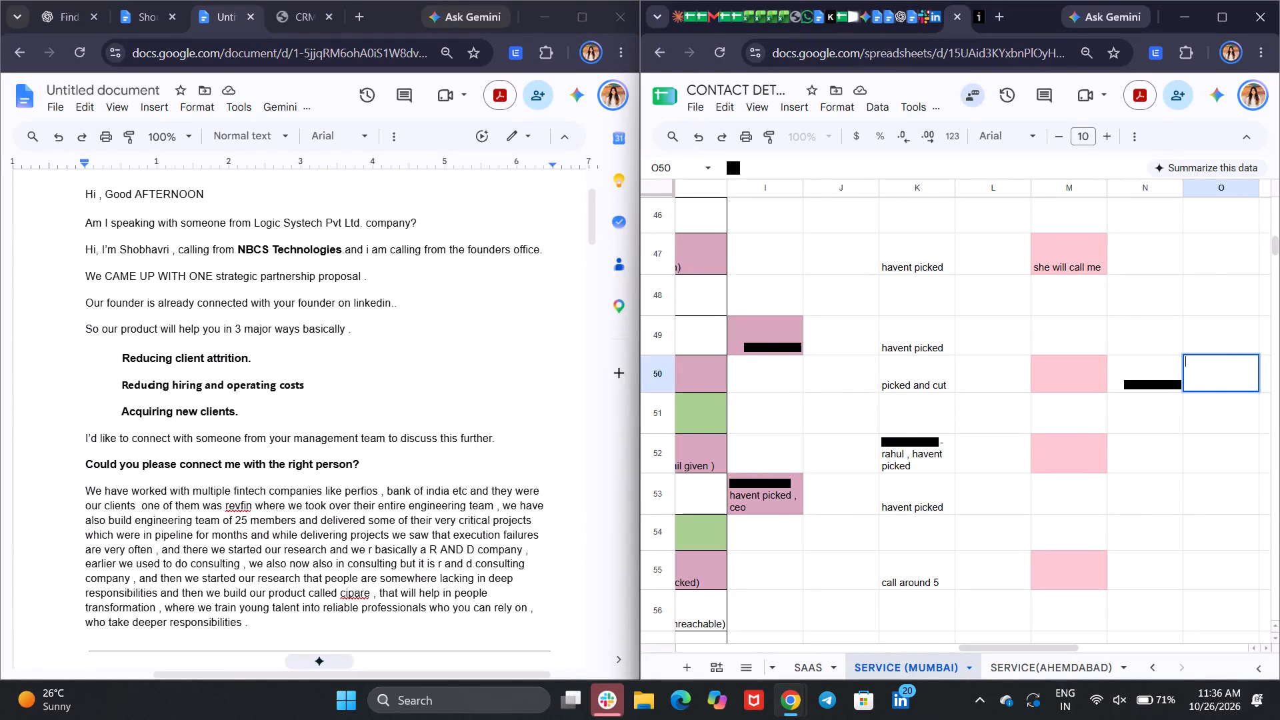
Add "hr - tmrw she will show to director" after the phone number in cell N50.
{"action": "double_click", "coordinate": [1163, 373]}
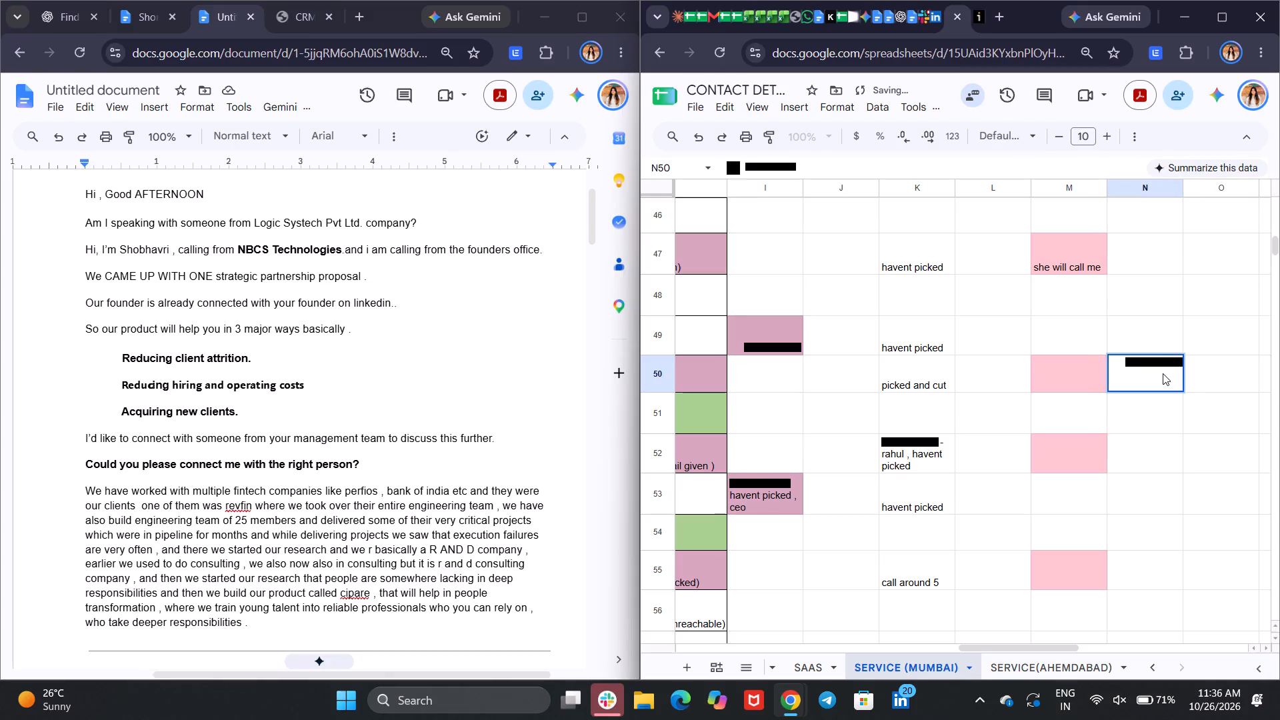
{"action": "key", "text": "space"}
{"action": "type", "text": "hr - tmrw she will show to duir"}
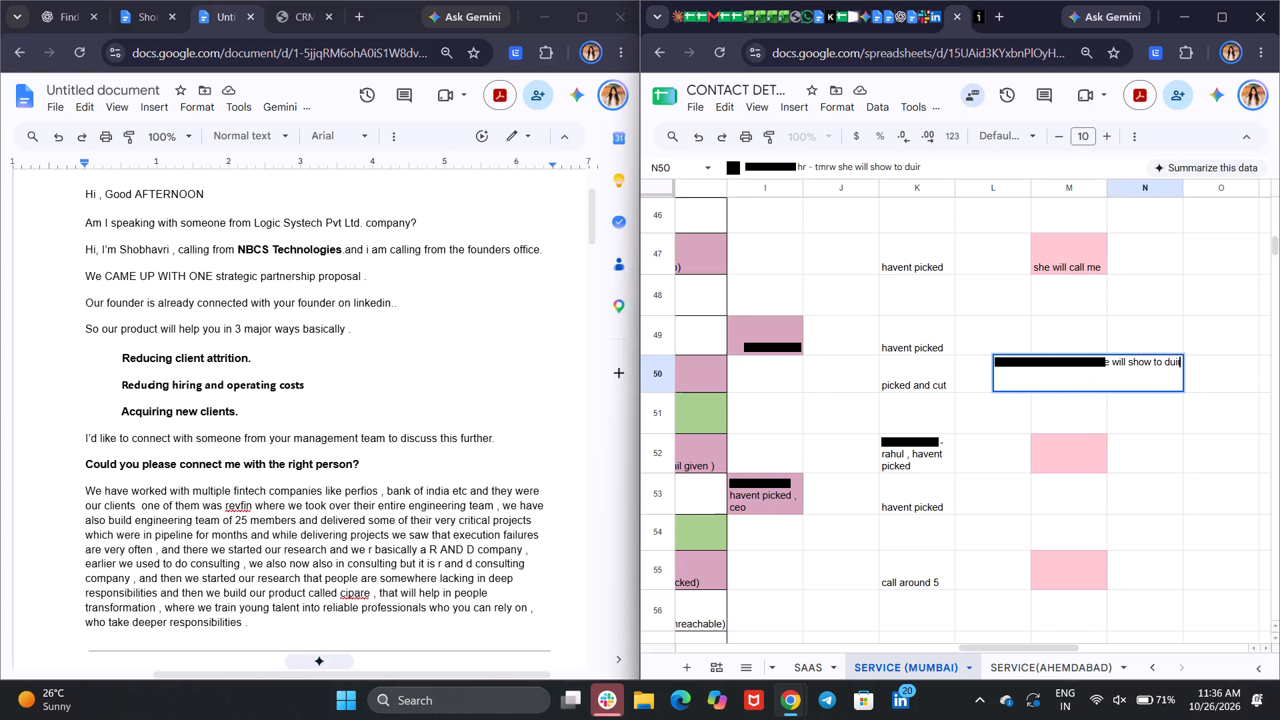
{"action": "key", "text": "BackSpace"}
{"action": "key", "text": "BackSpace"}
{"action": "key", "text": "BackSpace"}
{"action": "type", "text": "irector"}
{"action": "key", "text": "space"}
{"action": "left_click", "coordinate": [1073, 472]}
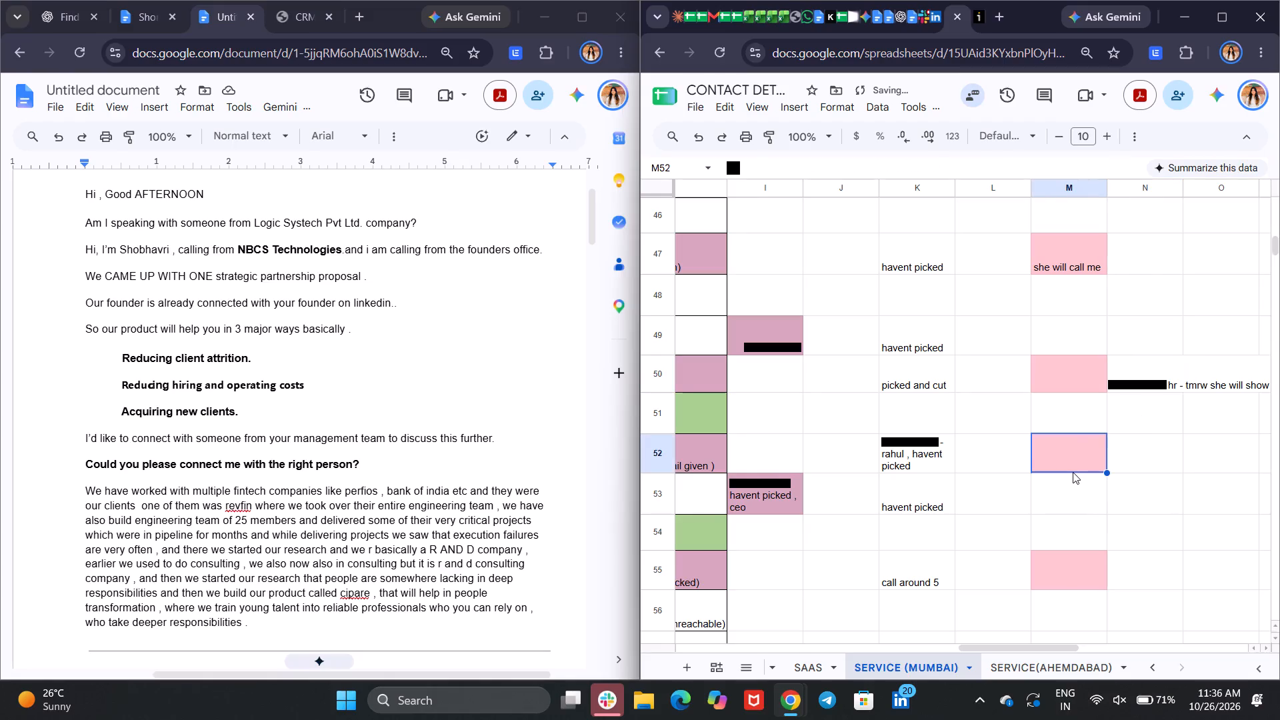
Wrap the text in cell N50 so the follow-up note fits within its column.
{"action": "double_click", "coordinate": [1180, 358]}
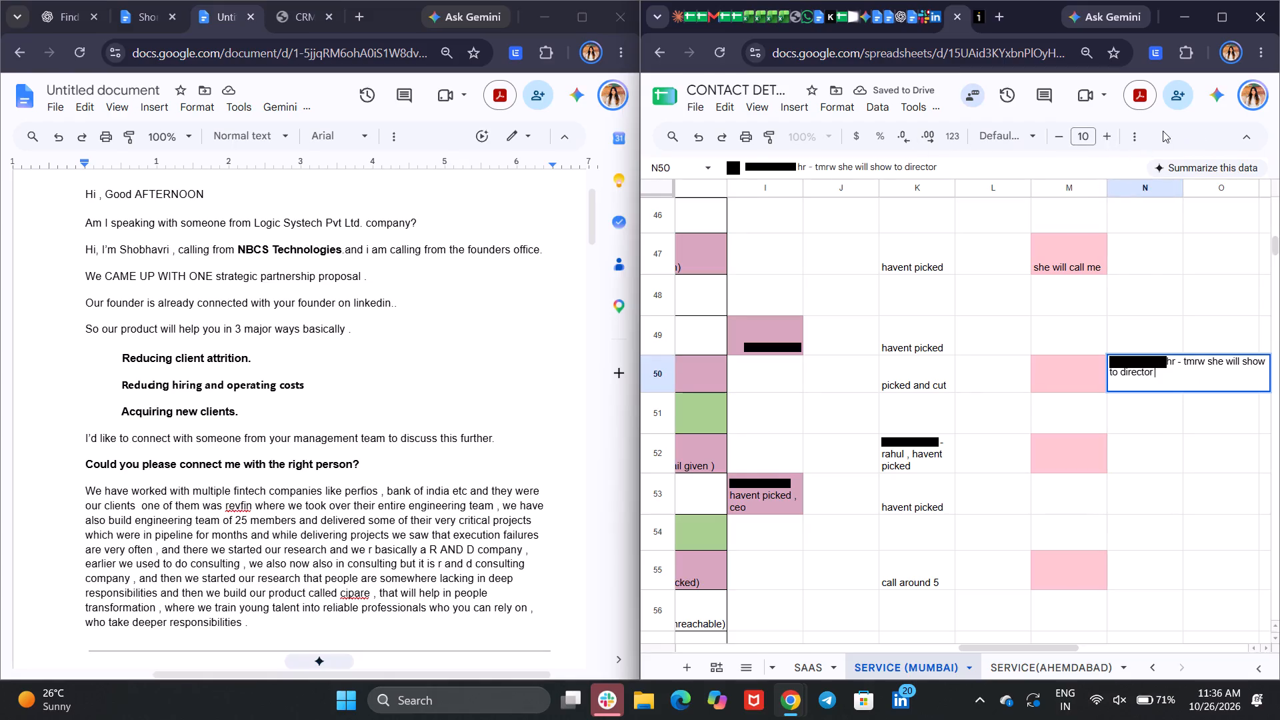
{"action": "left_click", "coordinate": [1129, 134]}
{"action": "left_click", "coordinate": [947, 163]}
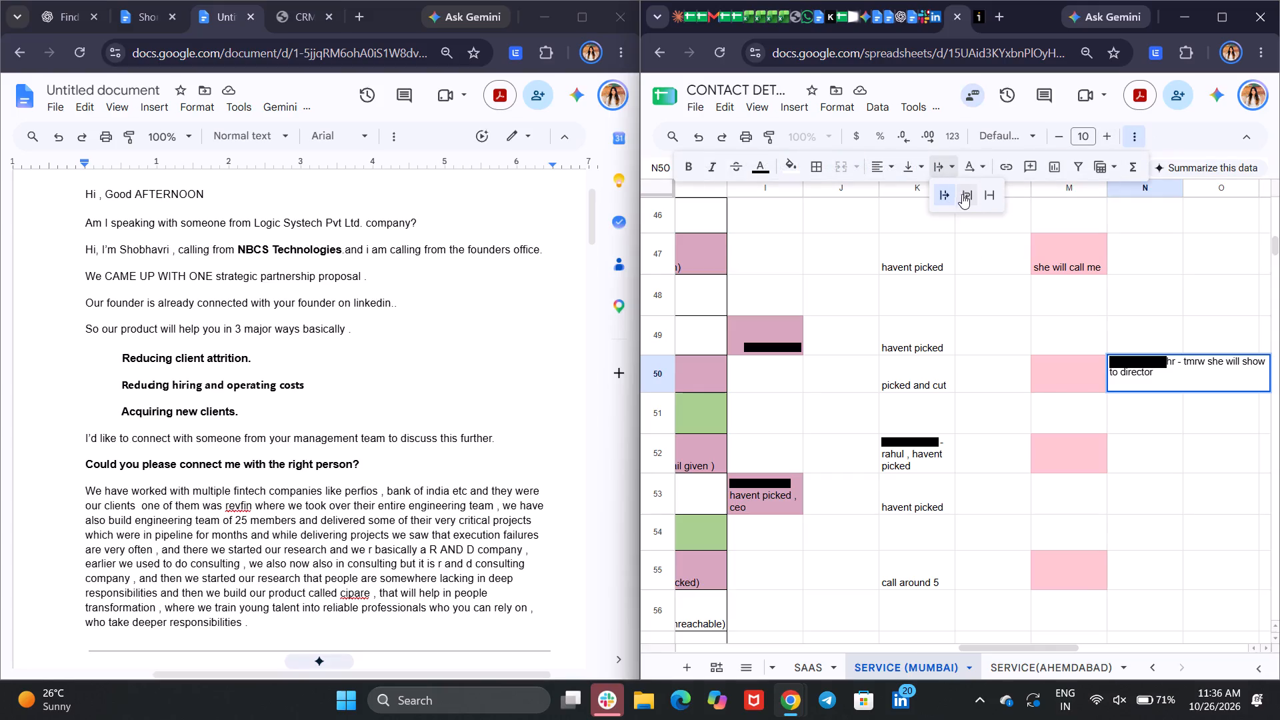
{"action": "left_click", "coordinate": [963, 194]}
{"action": "left_click", "coordinate": [1173, 448]}
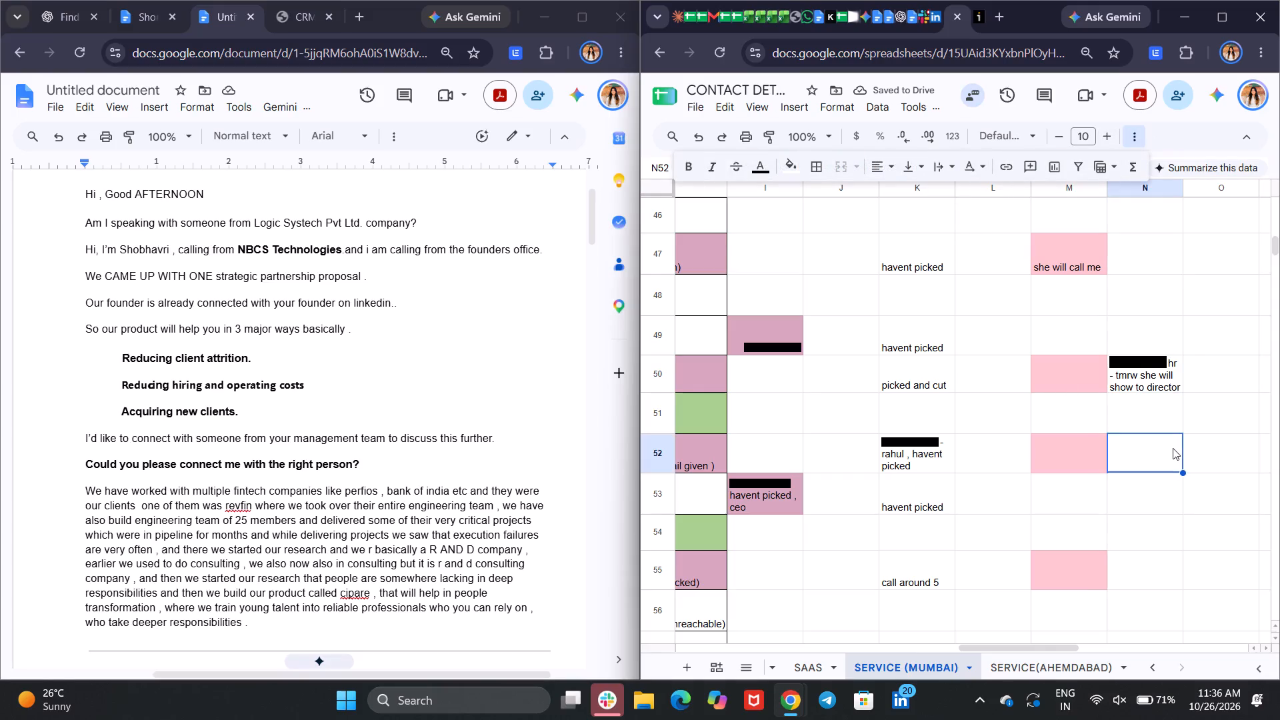
Select row 52 and review that lead's role, company size, contact numbers and earlier call notes.
{"action": "left_click", "coordinate": [673, 449]}
{"action": "left_click", "coordinate": [657, 456]}
{"action": "scroll", "coordinate": [837, 455], "scroll_direction": "right", "scroll_amount": 6}
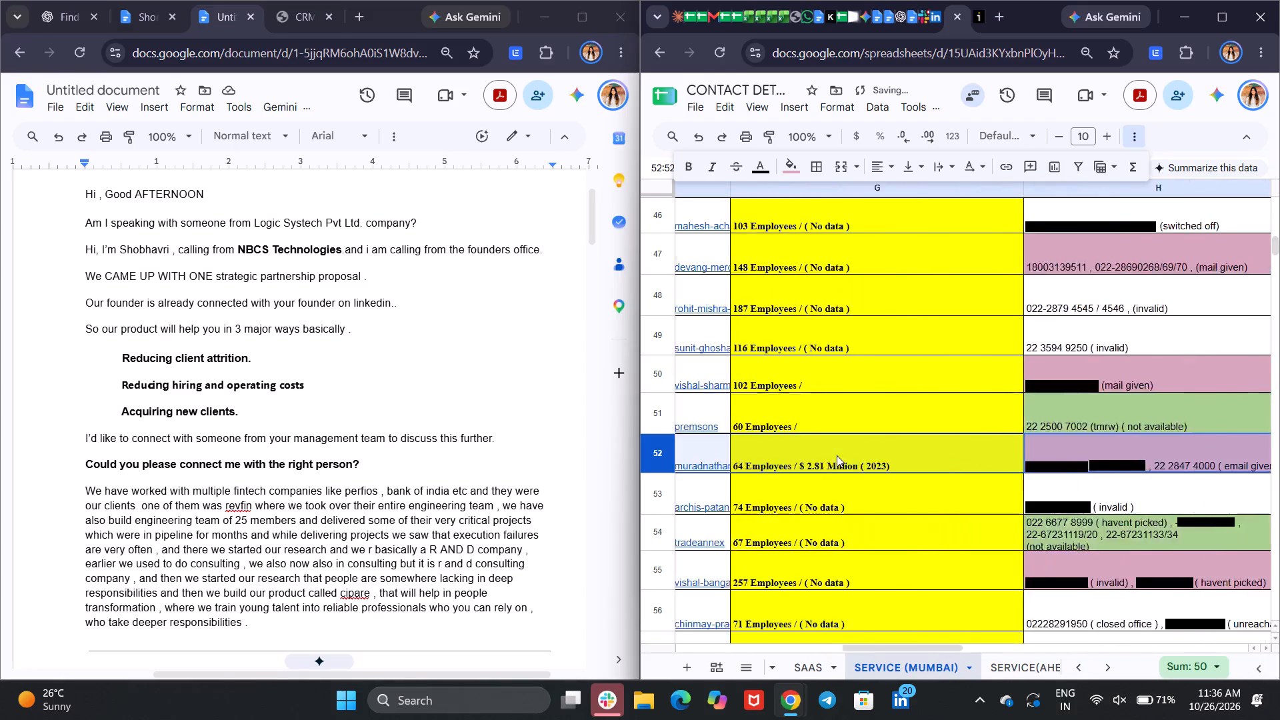
{"action": "scroll", "coordinate": [837, 455], "scroll_direction": "right", "scroll_amount": 5}
{"action": "scroll", "coordinate": [837, 455], "scroll_direction": "left", "scroll_amount": 5}
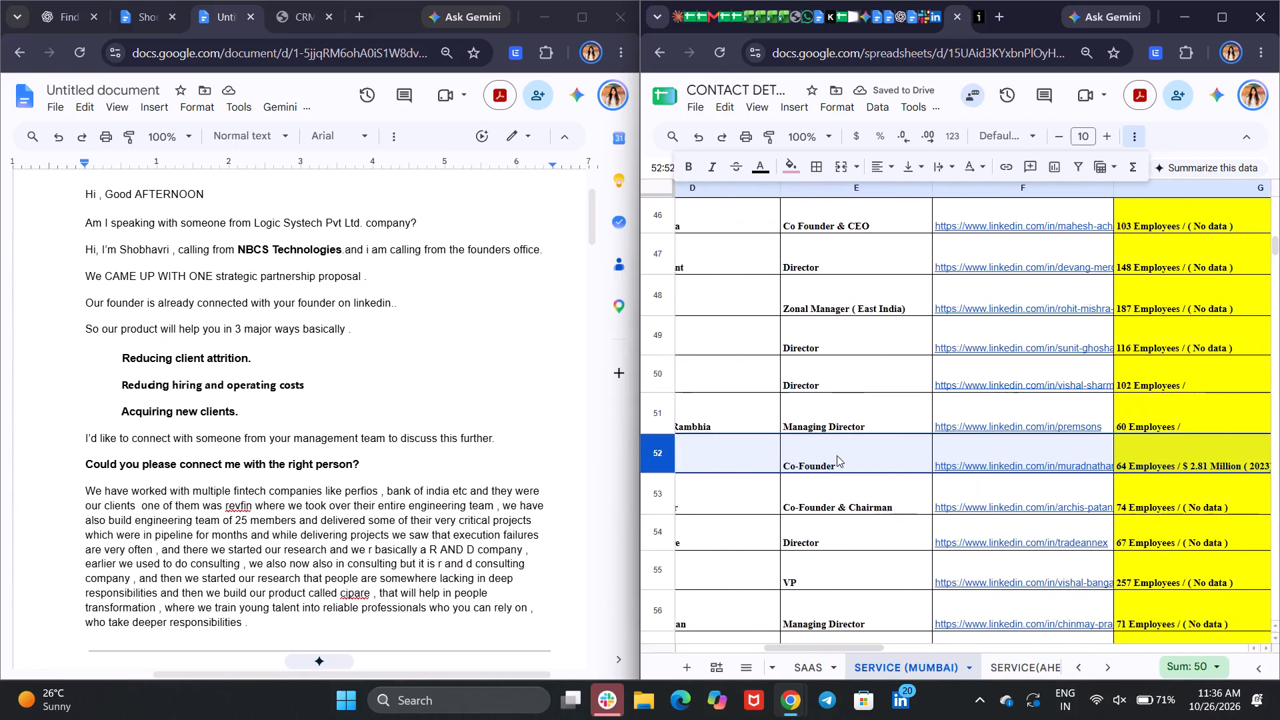
{"action": "scroll", "coordinate": [837, 455], "scroll_direction": "left", "scroll_amount": 5}
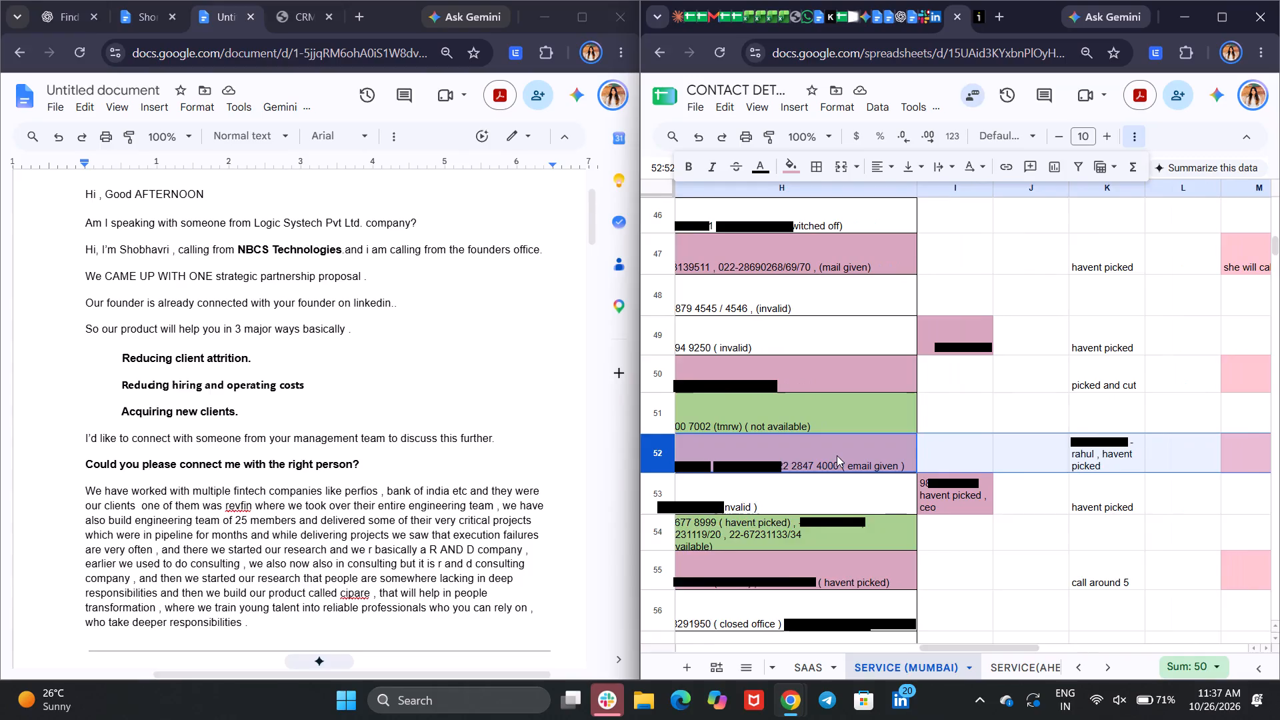
{"action": "scroll", "coordinate": [837, 455], "scroll_direction": "right", "scroll_amount": 1}
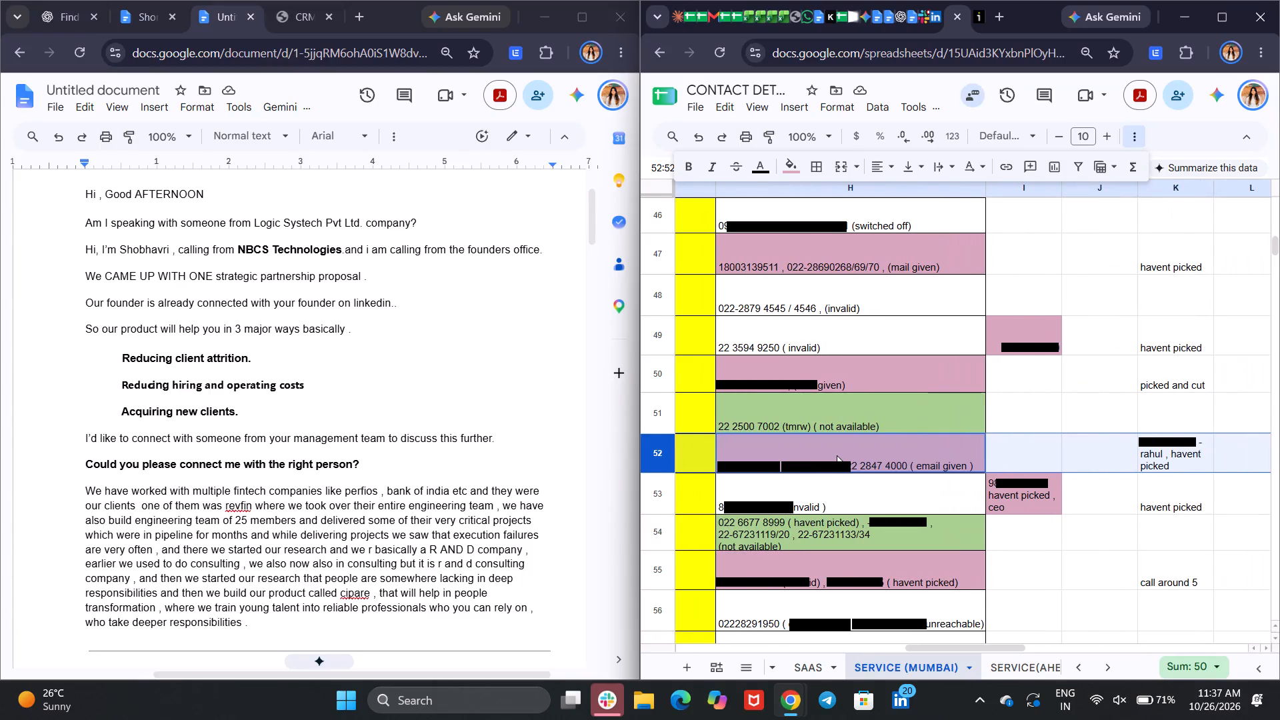
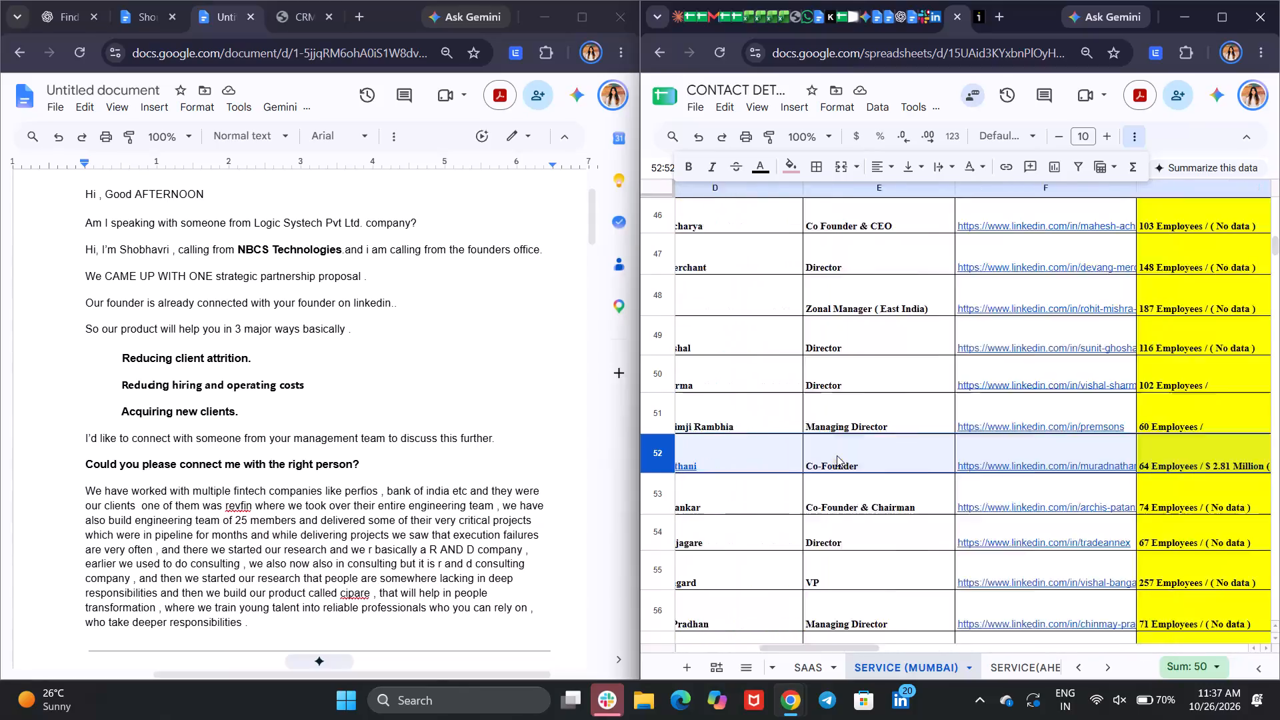
Recheck row 52's company, contact person, role and contact numbers against its earlier call notes in the SERVICE (MUMBAI) sheet.
{"action": "scroll", "coordinate": [837, 455], "scroll_direction": "left", "scroll_amount": 6}
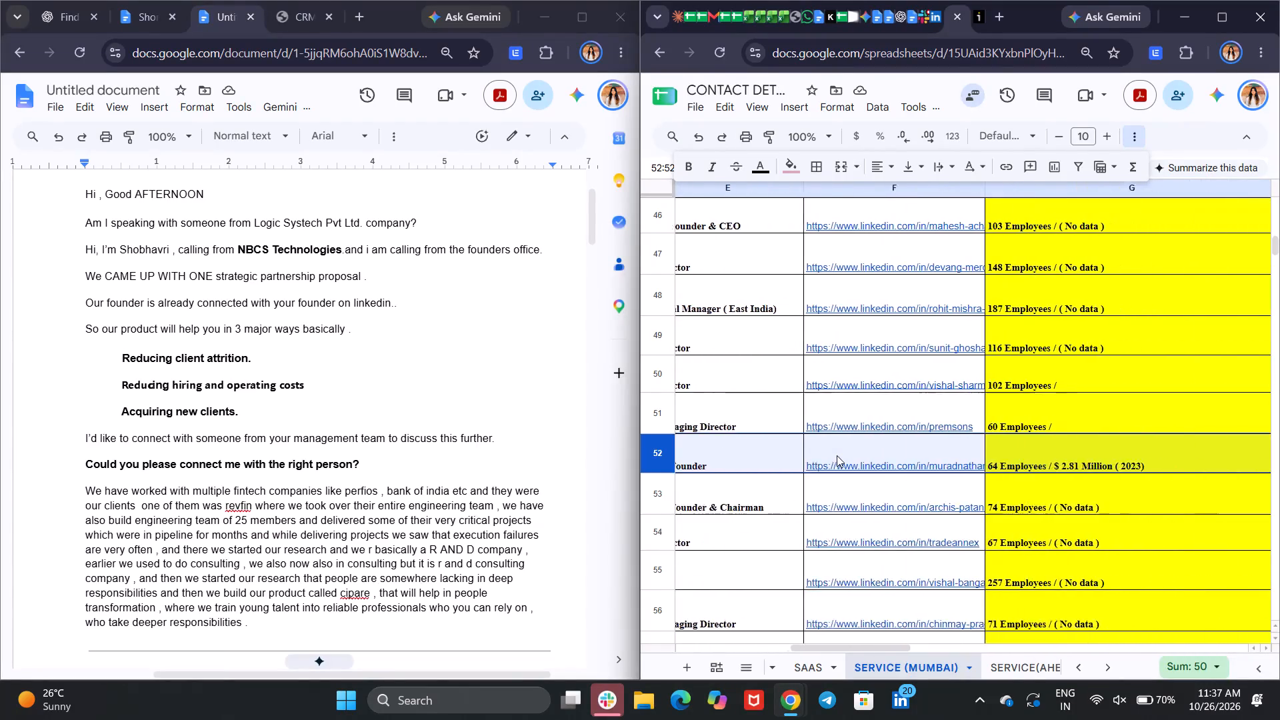
{"action": "scroll", "coordinate": [837, 455], "scroll_direction": "left", "scroll_amount": 5}
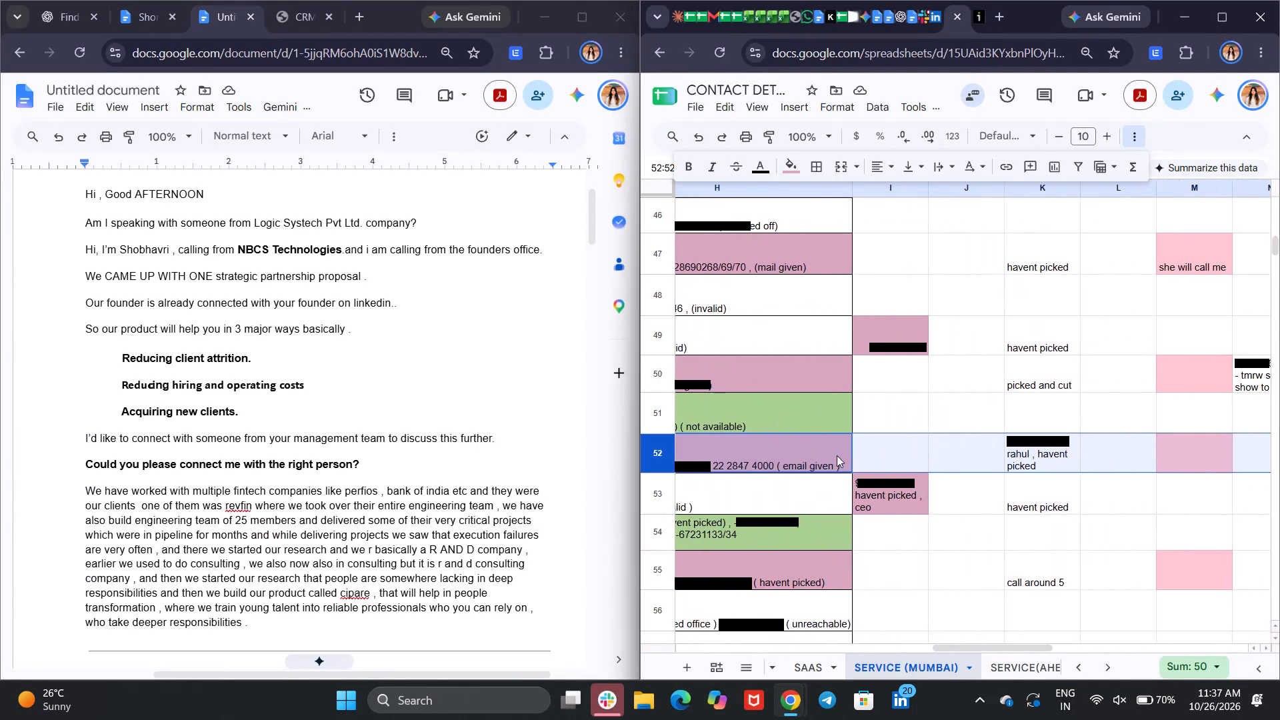
{"action": "scroll", "coordinate": [837, 455], "scroll_direction": "left", "scroll_amount": 1}
{"action": "scroll", "coordinate": [837, 455], "scroll_direction": "right", "scroll_amount": 9}
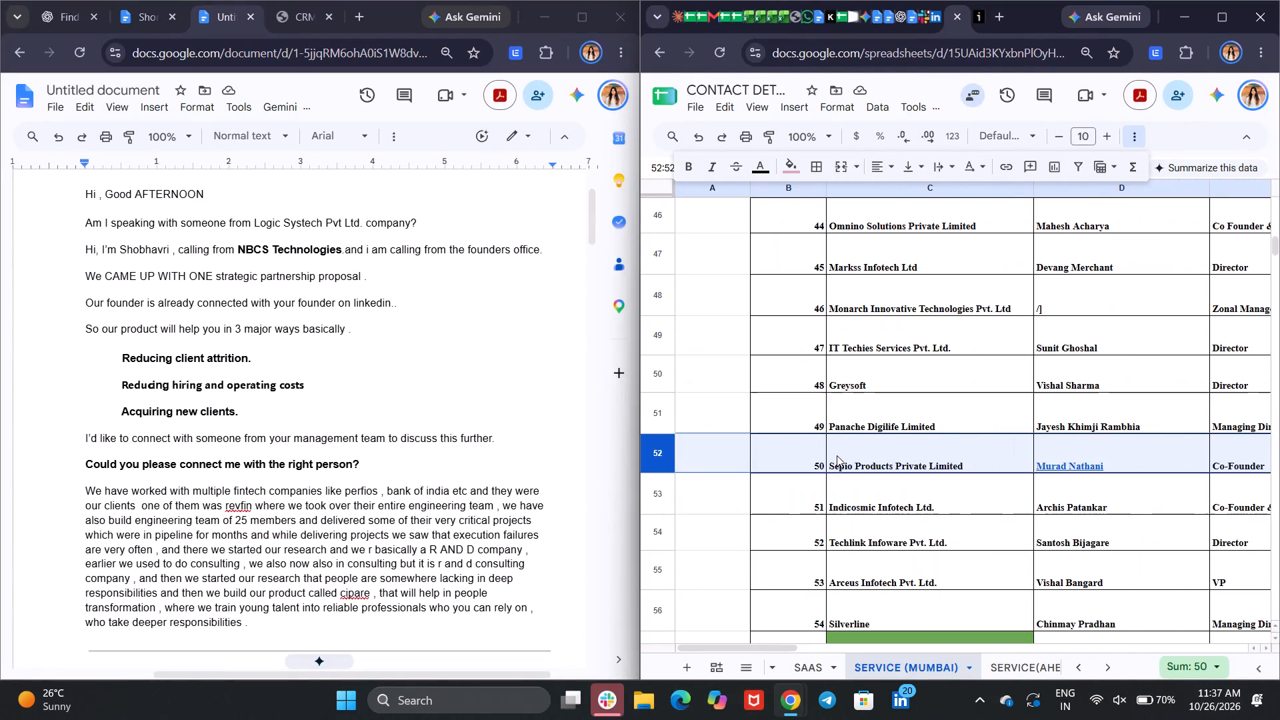
{"action": "scroll", "coordinate": [837, 455], "scroll_direction": "left", "scroll_amount": 12}
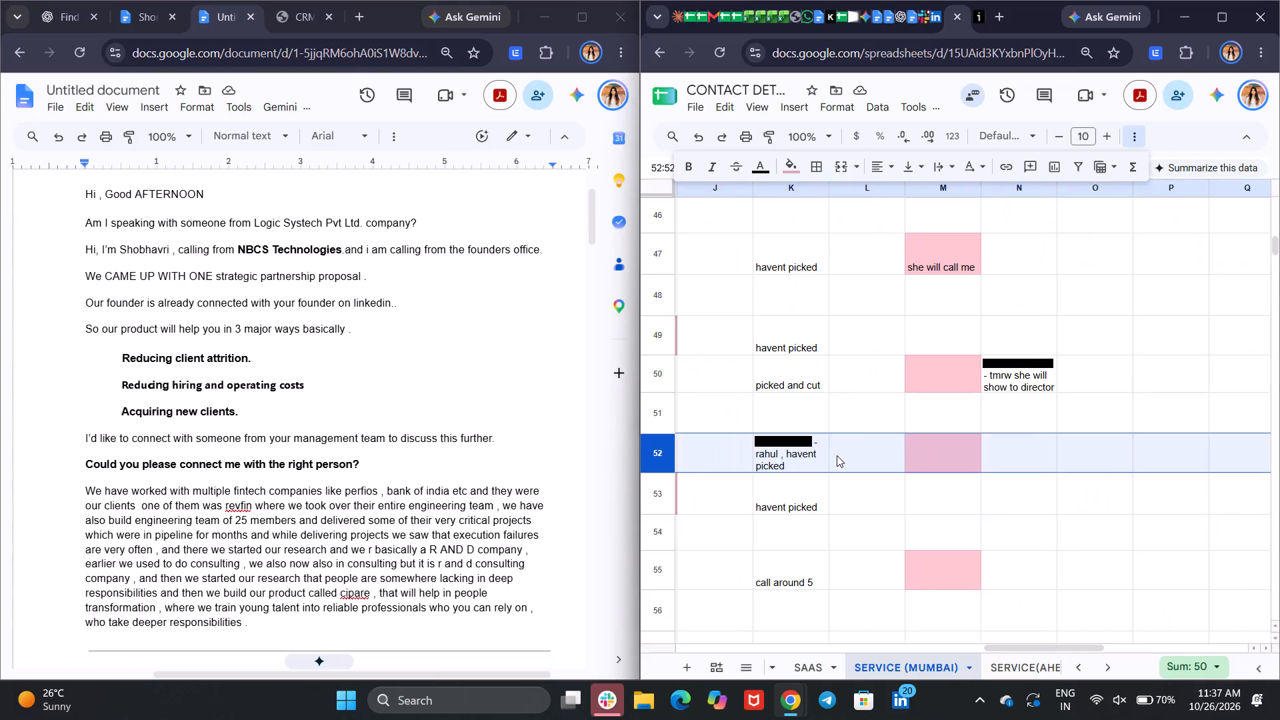
{"action": "scroll", "coordinate": [837, 455], "scroll_direction": "right", "scroll_amount": 1}
{"action": "scroll", "coordinate": [837, 455], "scroll_direction": "left", "scroll_amount": 1}
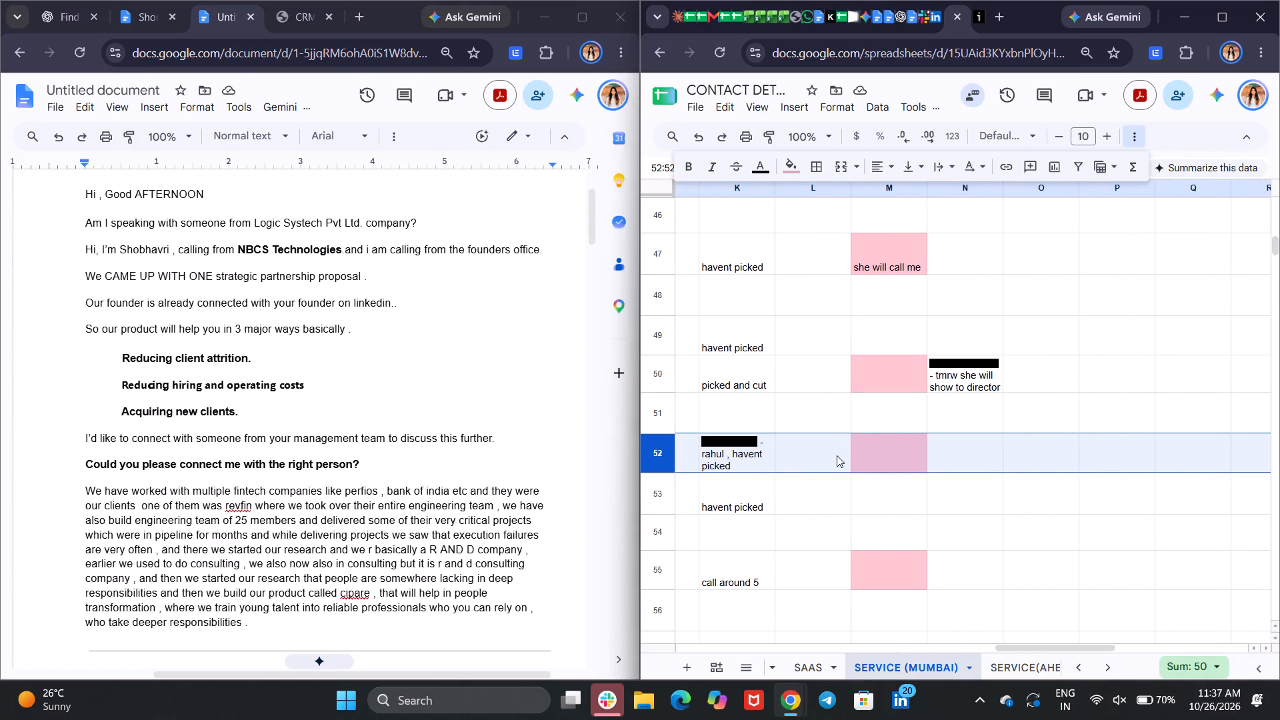
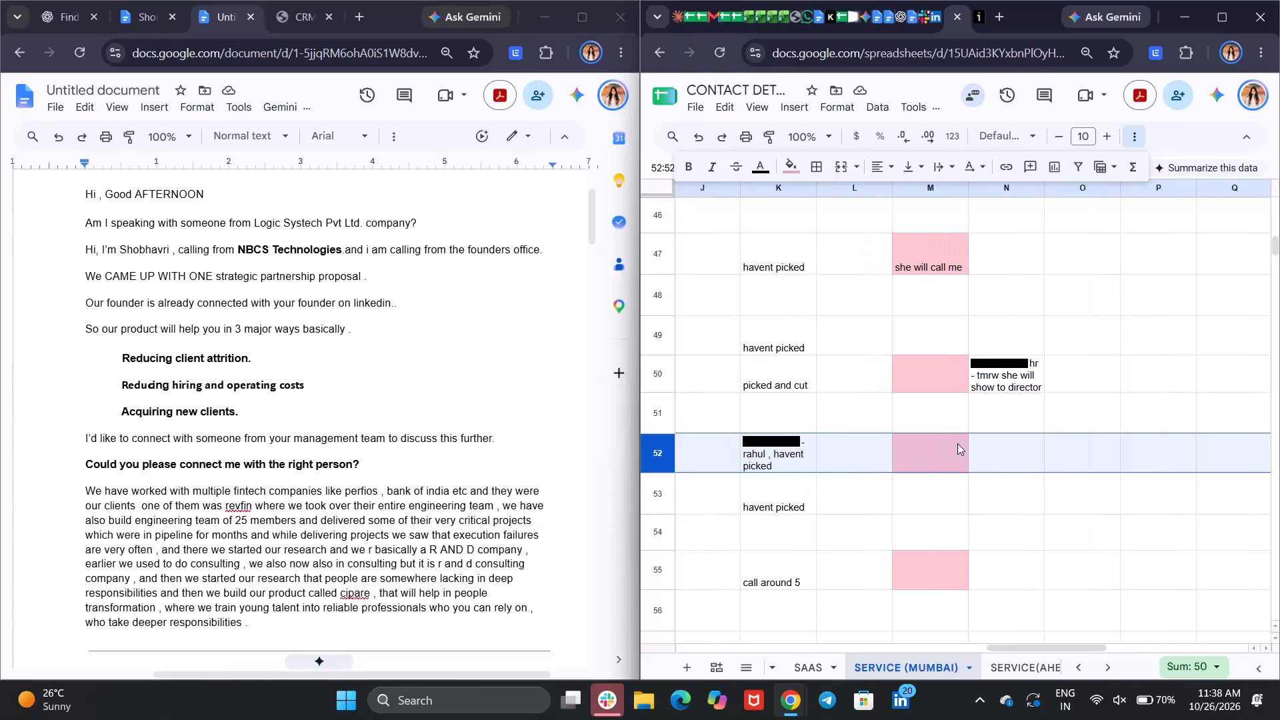
Record the call outcome "busy" in row 52's pink follow-up cell in column M.
{"action": "double_click", "coordinate": [957, 443]}
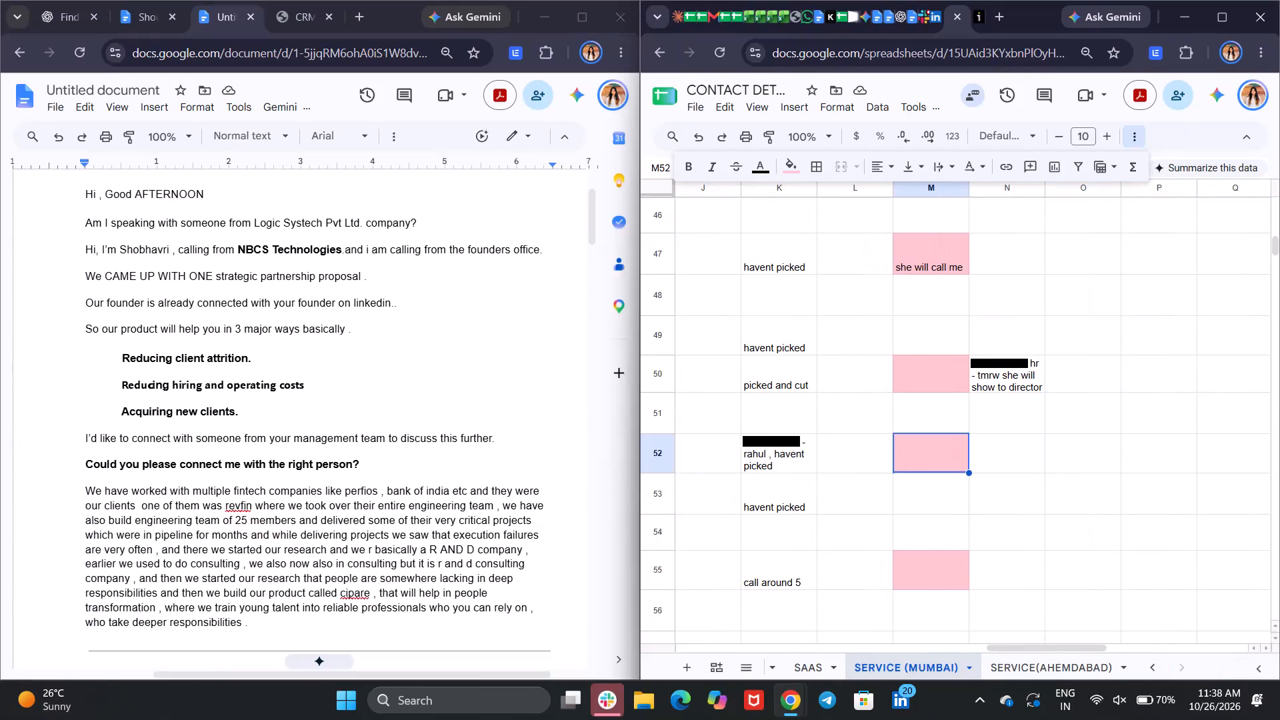
{"action": "type", "text": "busy"}
{"action": "left_click", "coordinate": [956, 515]}
Select row 55, Arceus Infotech Pvt. Ltd., and check its contact person, role, phone numbers and earlier call notes.
{"action": "scroll", "coordinate": [956, 515], "scroll_direction": "down", "scroll_amount": 1}
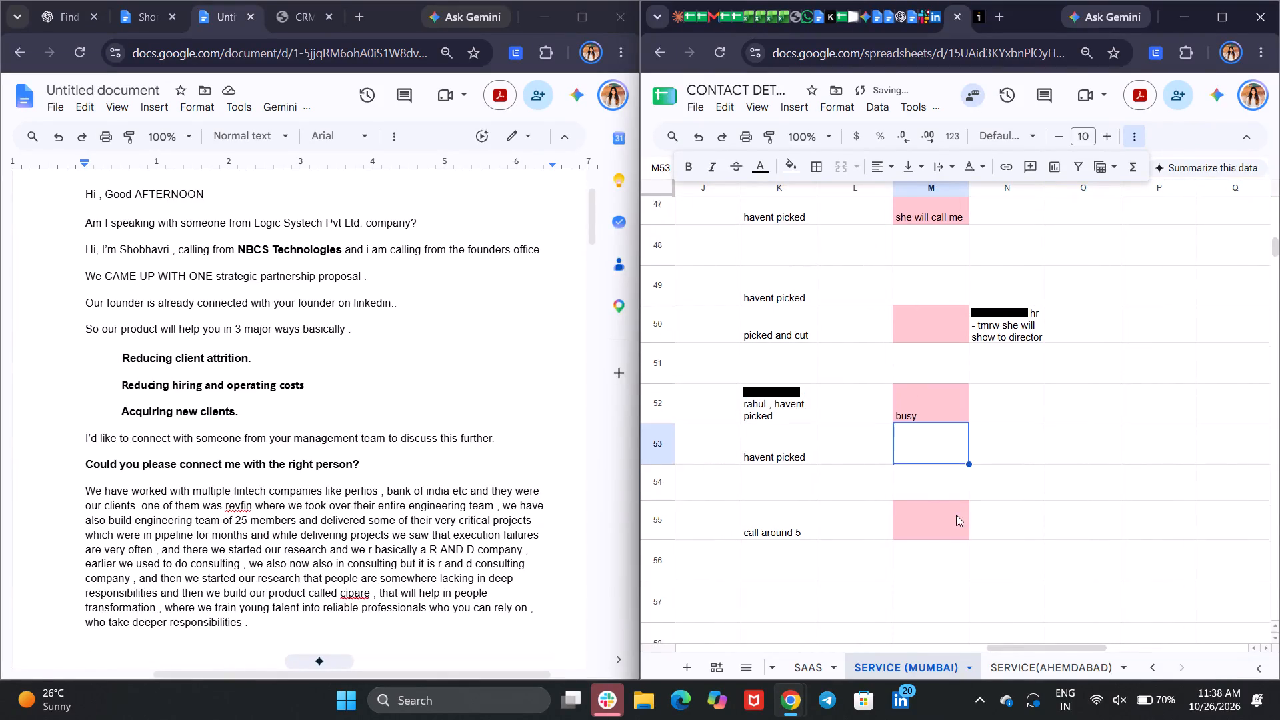
{"action": "scroll", "coordinate": [956, 515], "scroll_direction": "down", "scroll_amount": 2}
{"action": "left_click", "coordinate": [656, 367]}
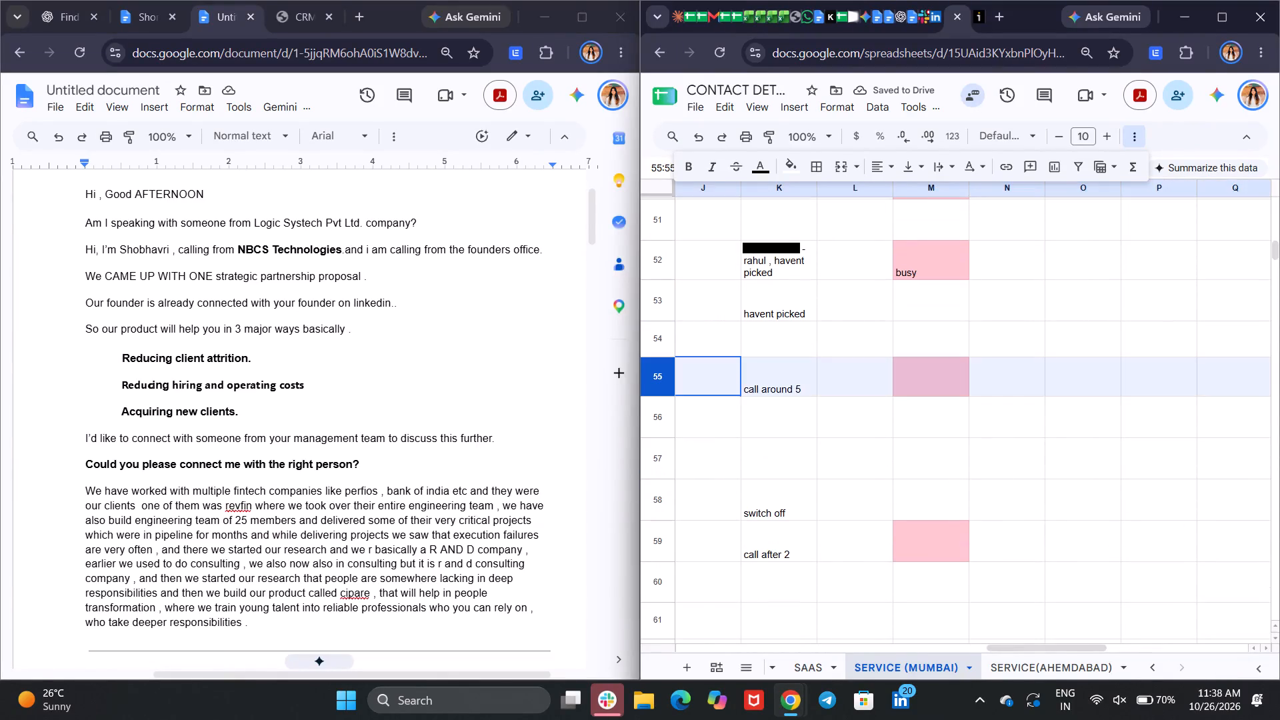
{"action": "scroll", "coordinate": [751, 371], "scroll_direction": "right", "scroll_amount": 9}
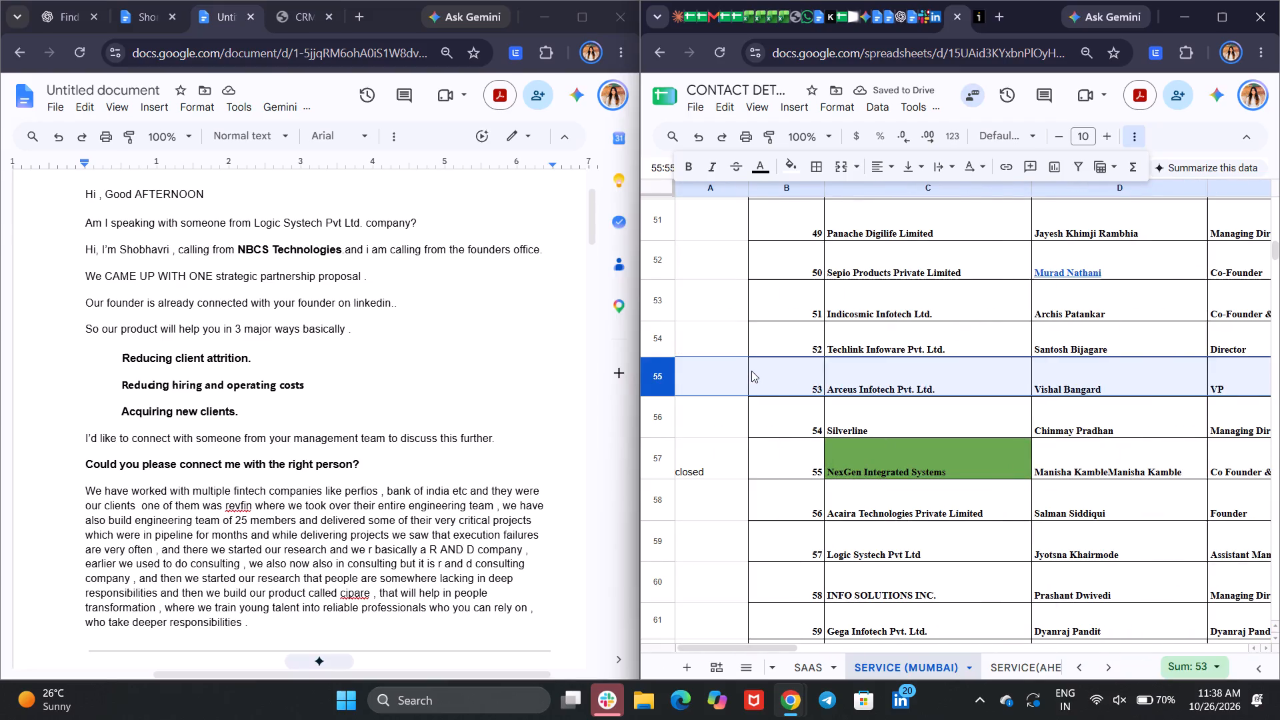
{"action": "scroll", "coordinate": [751, 371], "scroll_direction": "right", "scroll_amount": 1}
{"action": "scroll", "coordinate": [751, 371], "scroll_direction": "left", "scroll_amount": 8}
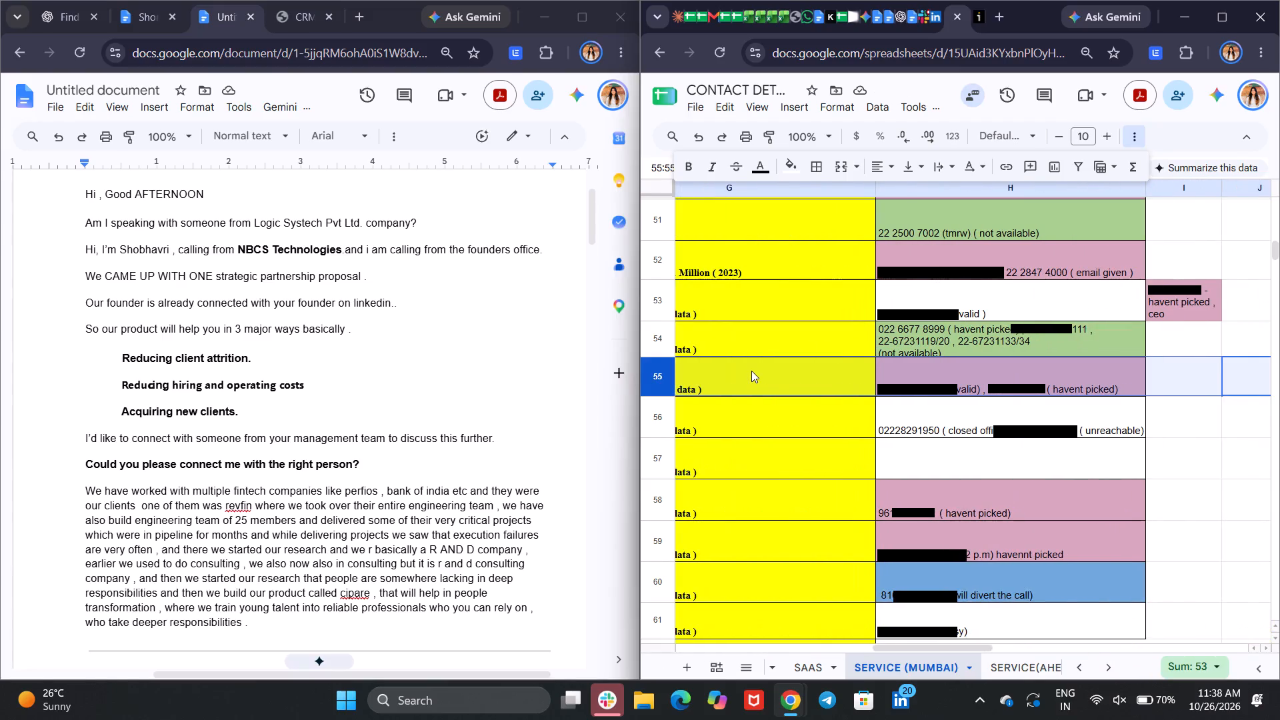
{"action": "scroll", "coordinate": [751, 371], "scroll_direction": "left", "scroll_amount": 1}
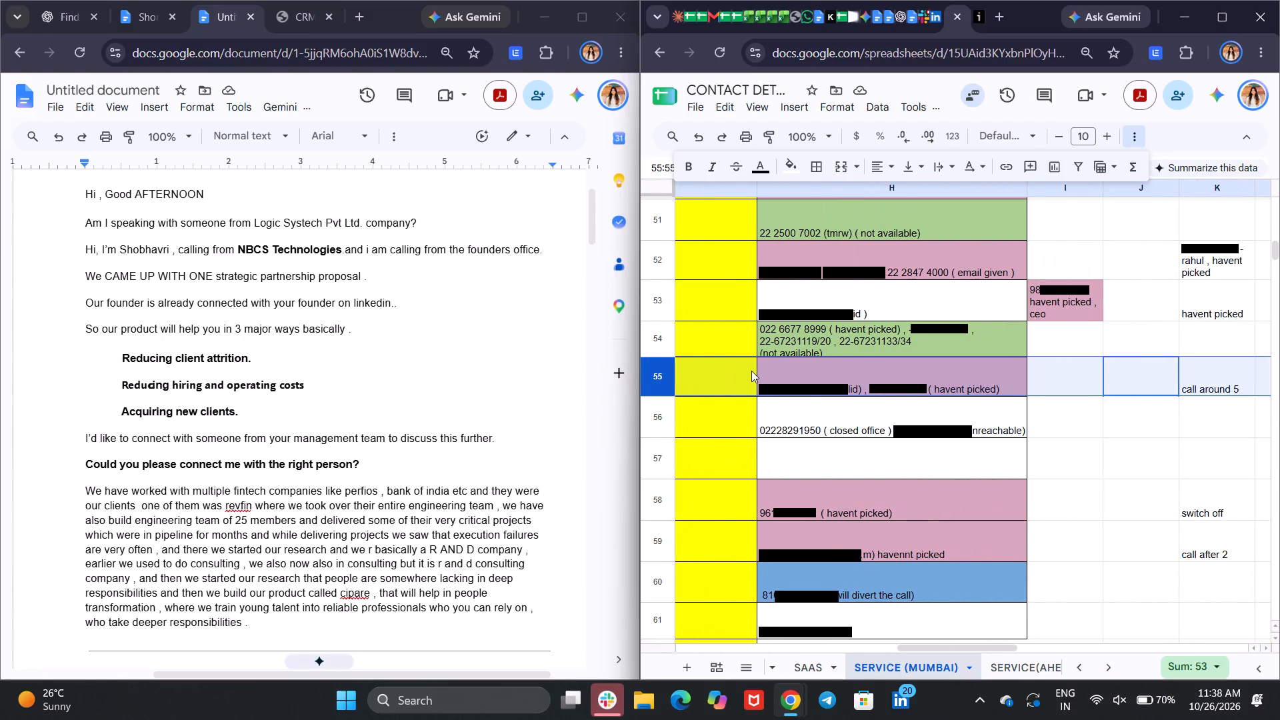
{"action": "scroll", "coordinate": [751, 371], "scroll_direction": "right", "scroll_amount": 10}
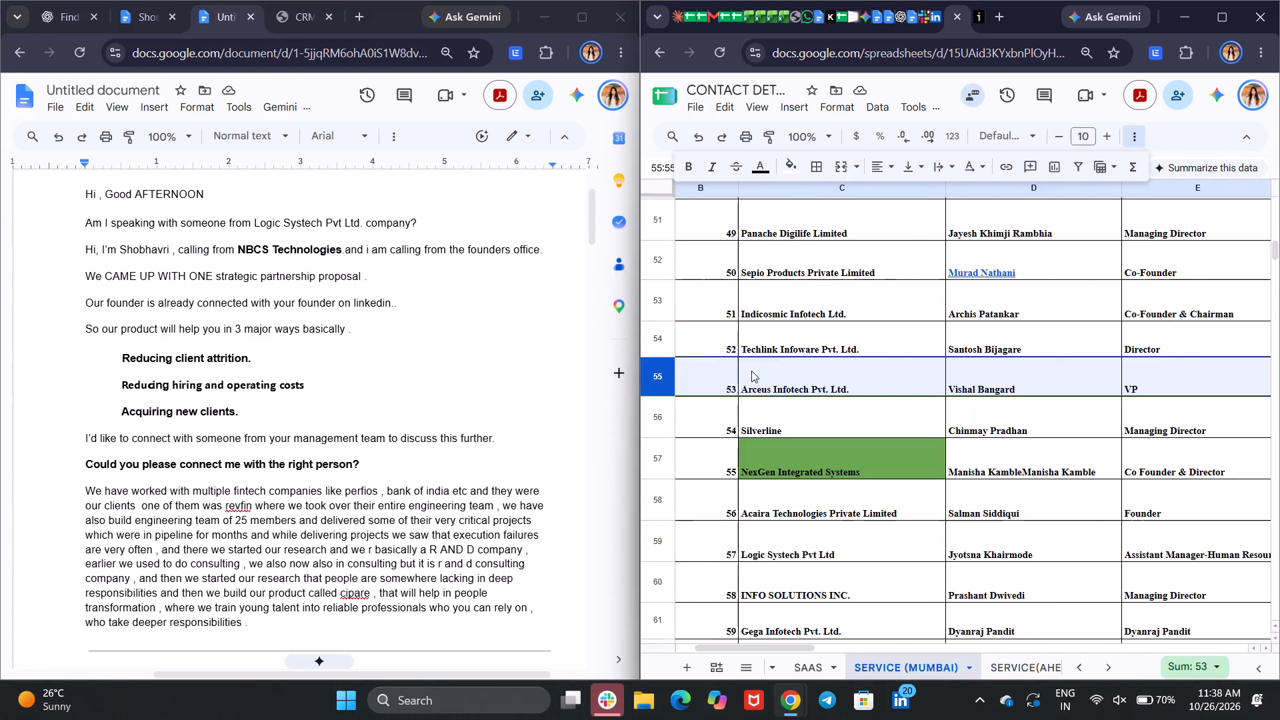
{"action": "scroll", "coordinate": [751, 371], "scroll_direction": "left", "scroll_amount": 8}
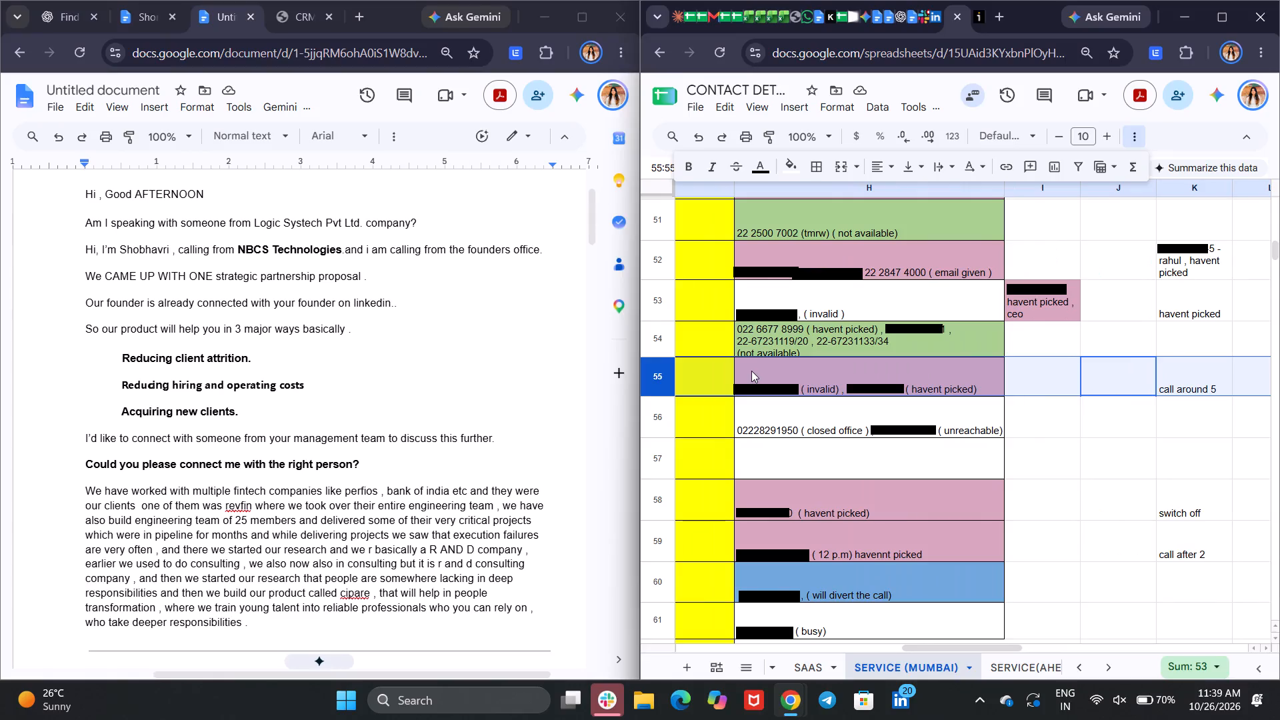
Select row 59, Logic Systech Pvt Ltd, and check its contact person, role, phone number and earlier call notes.
{"action": "scroll", "coordinate": [841, 525], "scroll_direction": "down", "scroll_amount": 1}
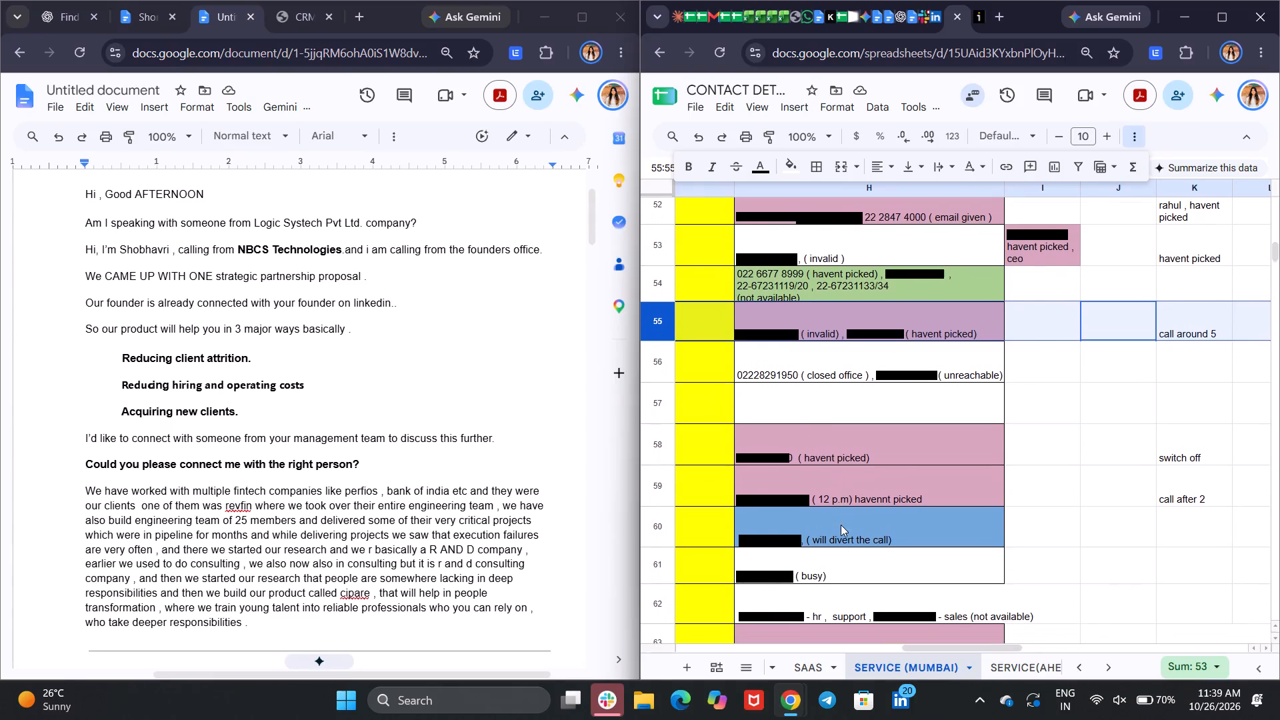
{"action": "scroll", "coordinate": [841, 525], "scroll_direction": "down", "scroll_amount": 1}
{"action": "scroll", "coordinate": [841, 525], "scroll_direction": "left", "scroll_amount": 4}
{"action": "left_click", "coordinate": [841, 525]}
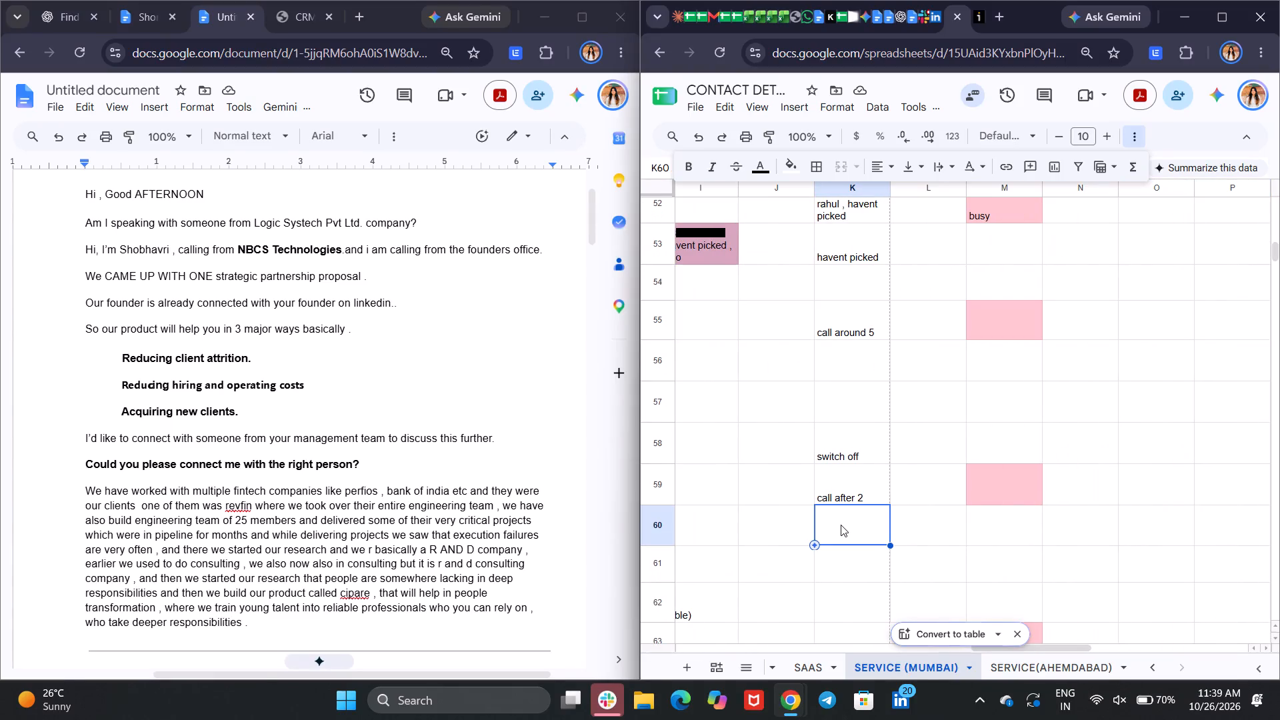
{"action": "left_click", "coordinate": [651, 501]}
{"action": "scroll", "coordinate": [651, 501], "scroll_direction": "right", "scroll_amount": 4}
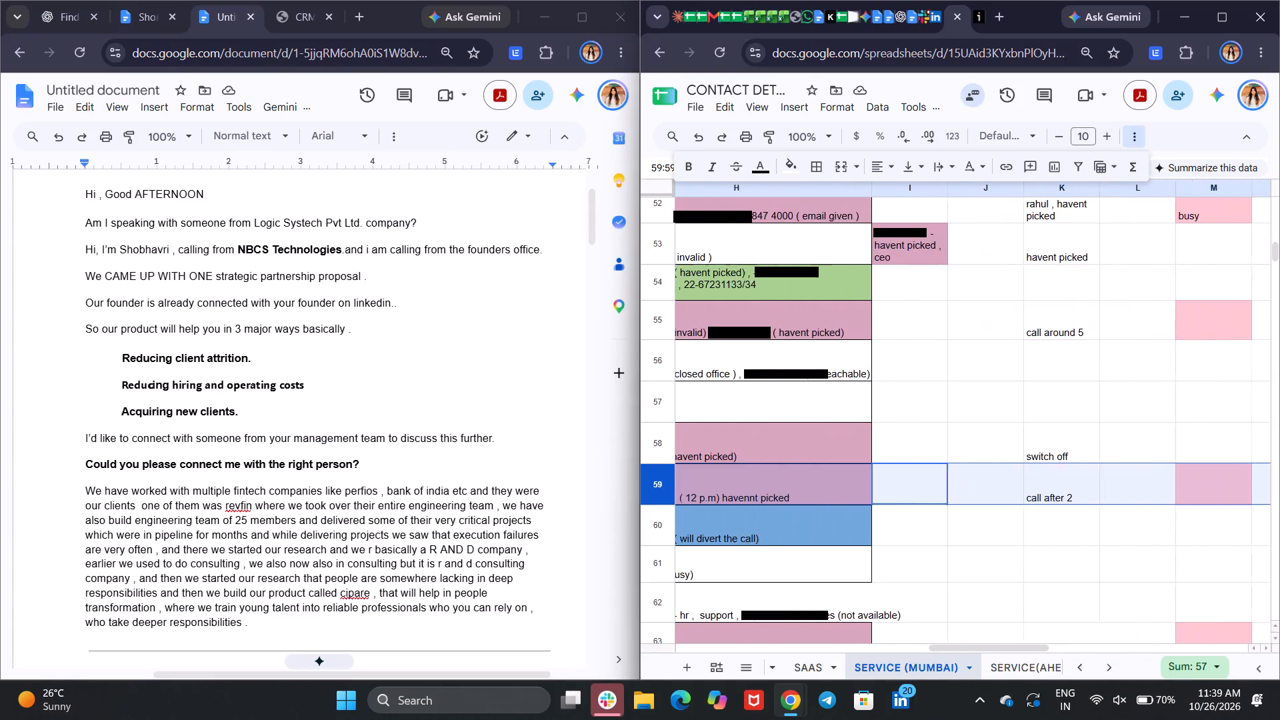
{"action": "scroll", "coordinate": [651, 501], "scroll_direction": "right", "scroll_amount": 4}
{"action": "scroll", "coordinate": [651, 501], "scroll_direction": "up", "scroll_amount": 1}
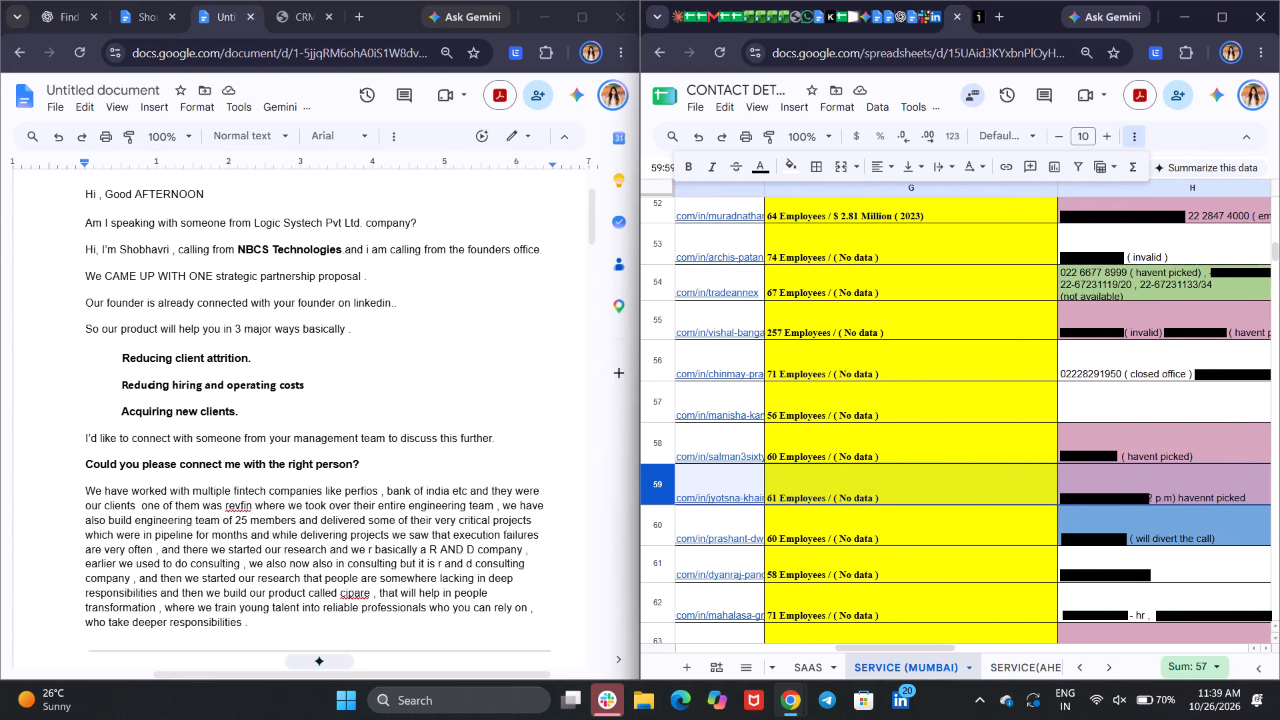
{"action": "scroll", "coordinate": [651, 501], "scroll_direction": "up", "scroll_amount": 1}
{"action": "scroll", "coordinate": [651, 501], "scroll_direction": "right", "scroll_amount": 2}
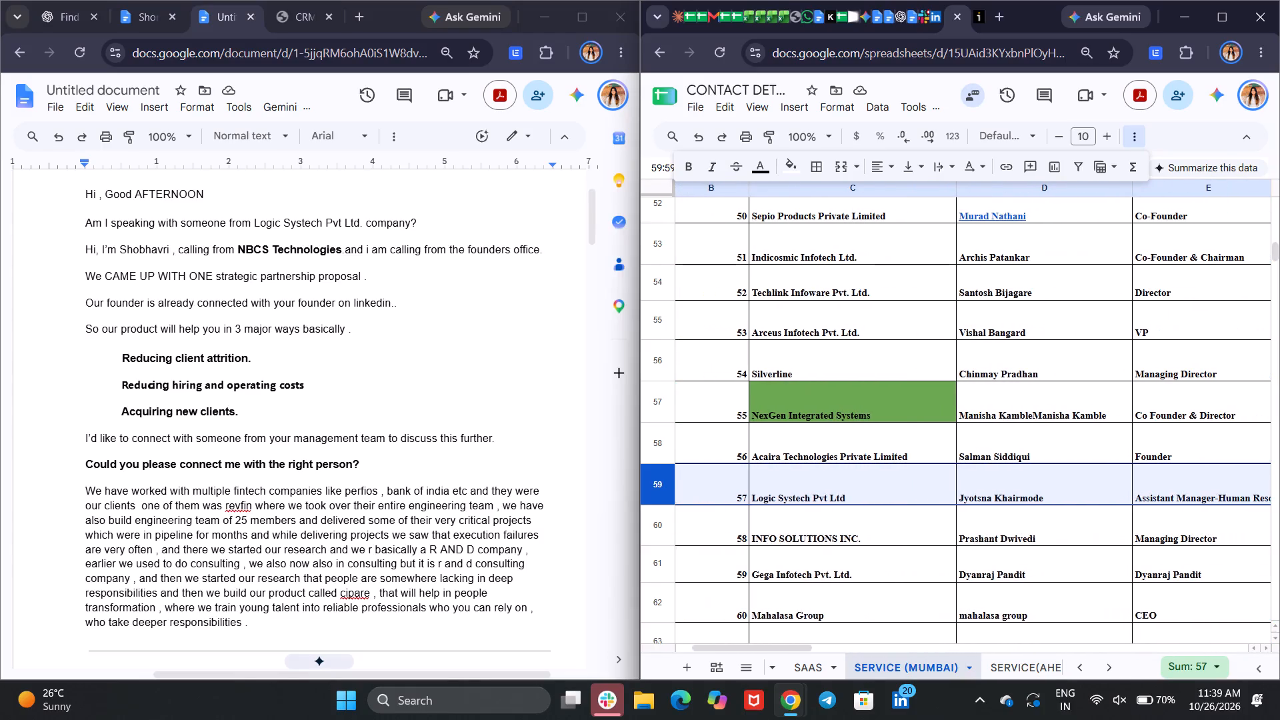
{"action": "scroll", "coordinate": [651, 501], "scroll_direction": "left", "scroll_amount": 7}
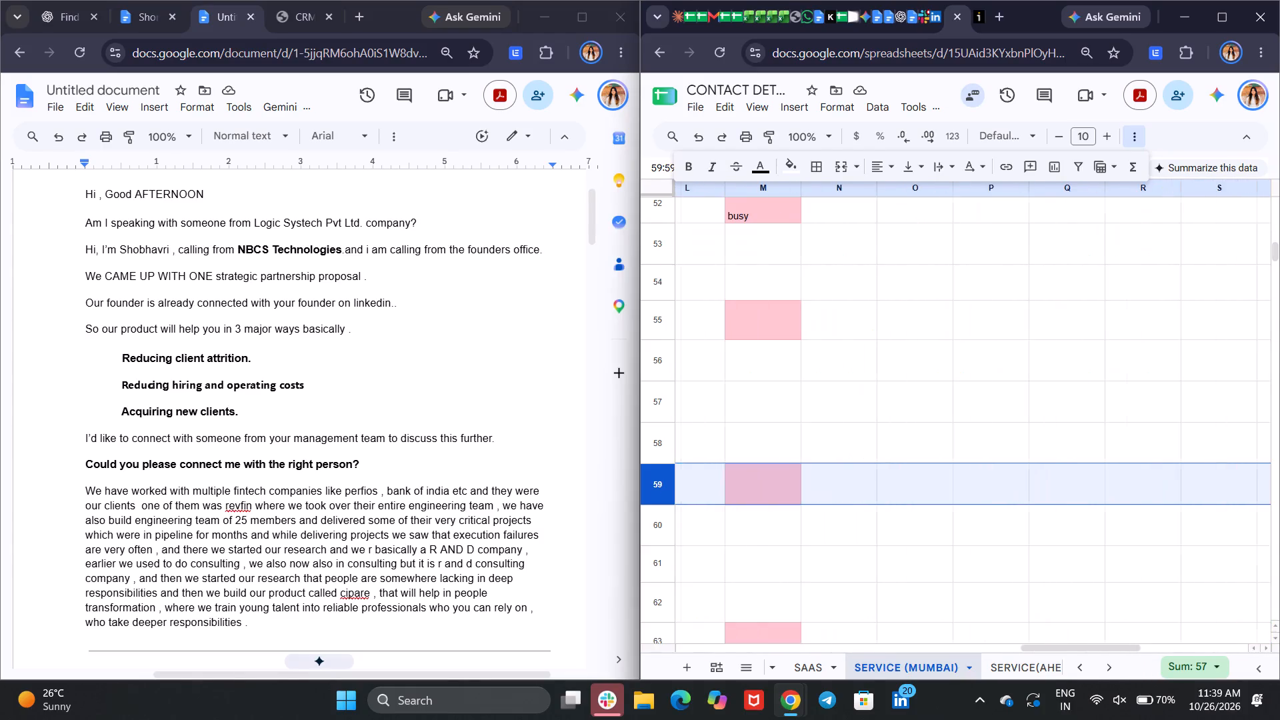
{"action": "scroll", "coordinate": [651, 501], "scroll_direction": "right", "scroll_amount": 2}
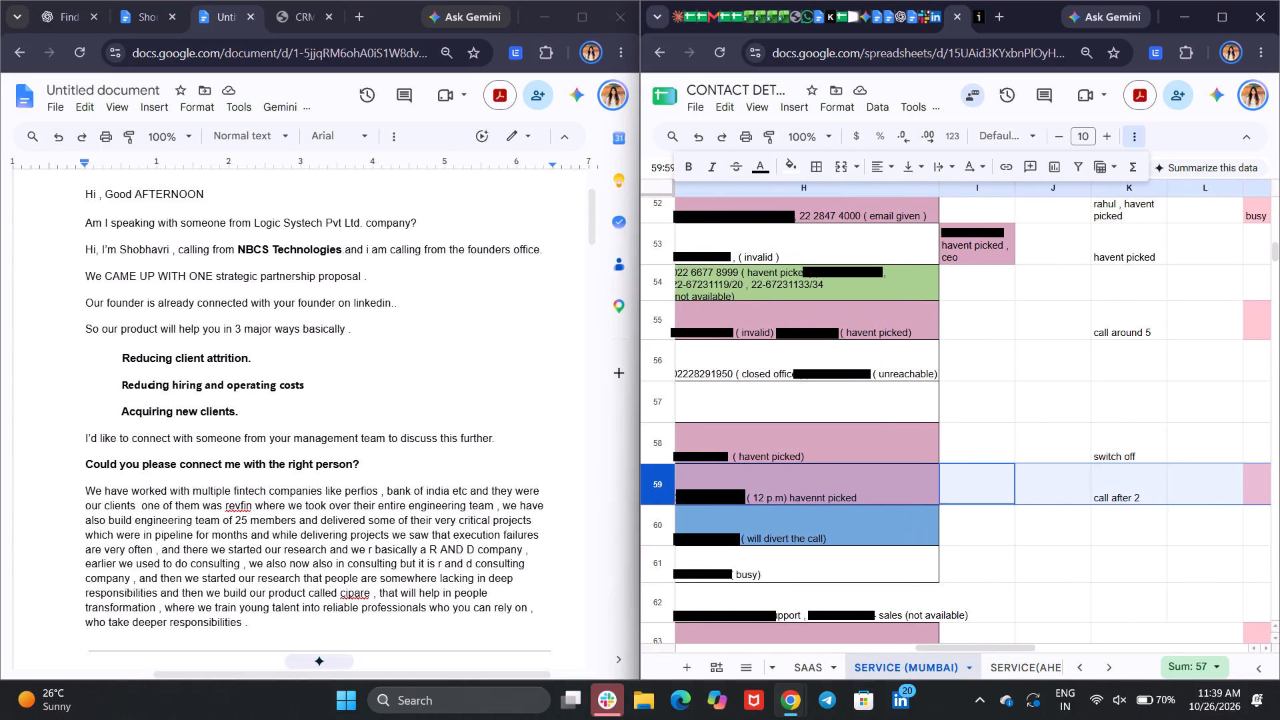
{"action": "scroll", "coordinate": [651, 501], "scroll_direction": "right", "scroll_amount": 1}
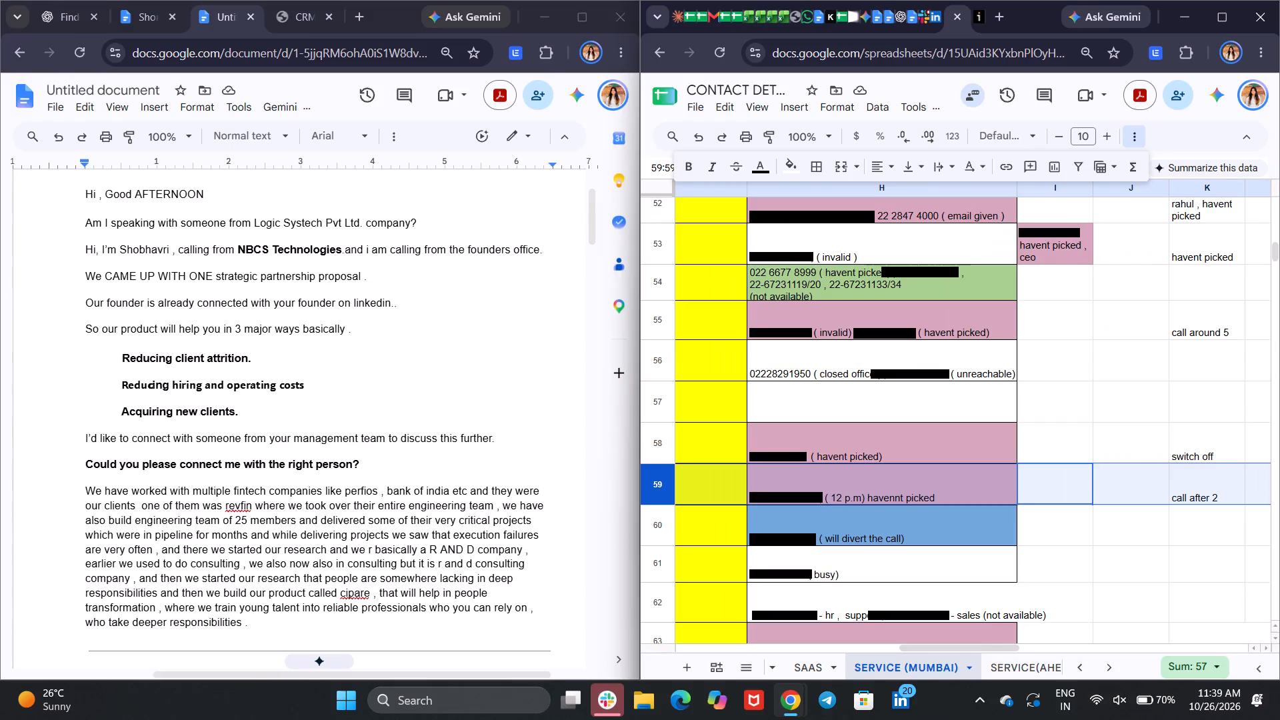
Recheck row 59's company, contact person and role against its phone number and call notes in columns H to M.
{"action": "scroll", "coordinate": [790, 490], "scroll_direction": "right", "scroll_amount": 4}
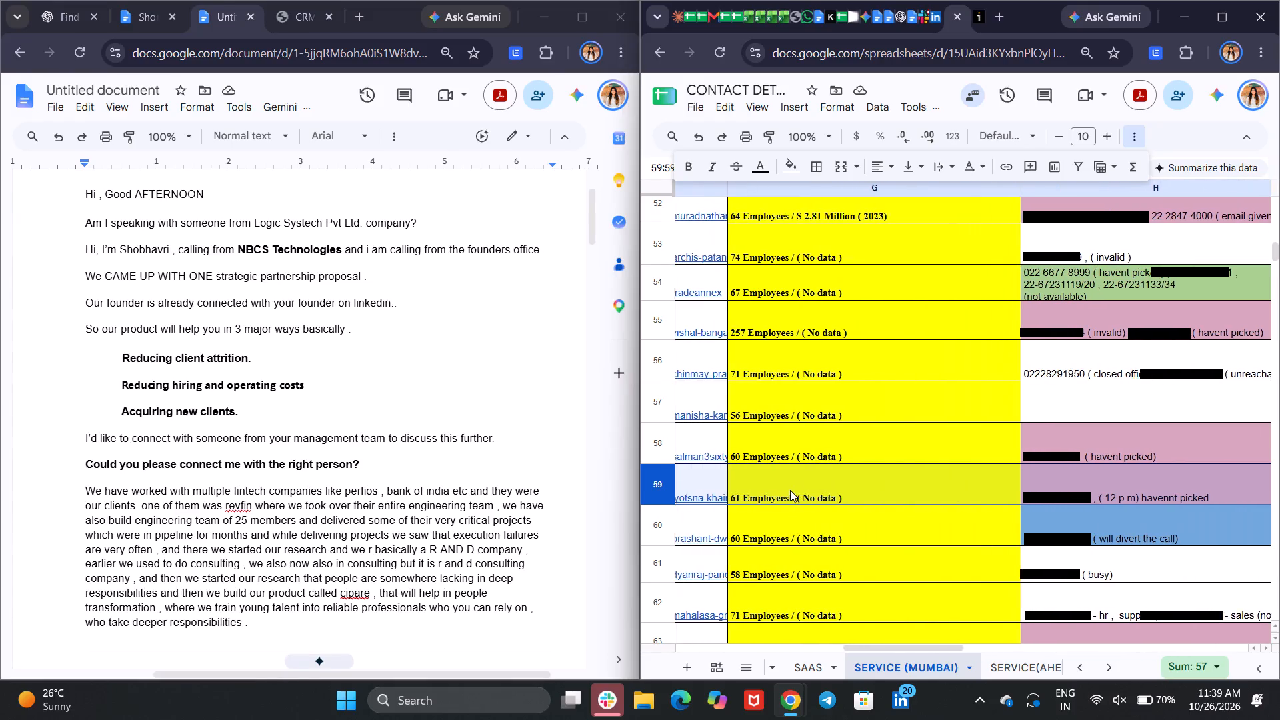
{"action": "scroll", "coordinate": [790, 490], "scroll_direction": "left", "scroll_amount": 3}
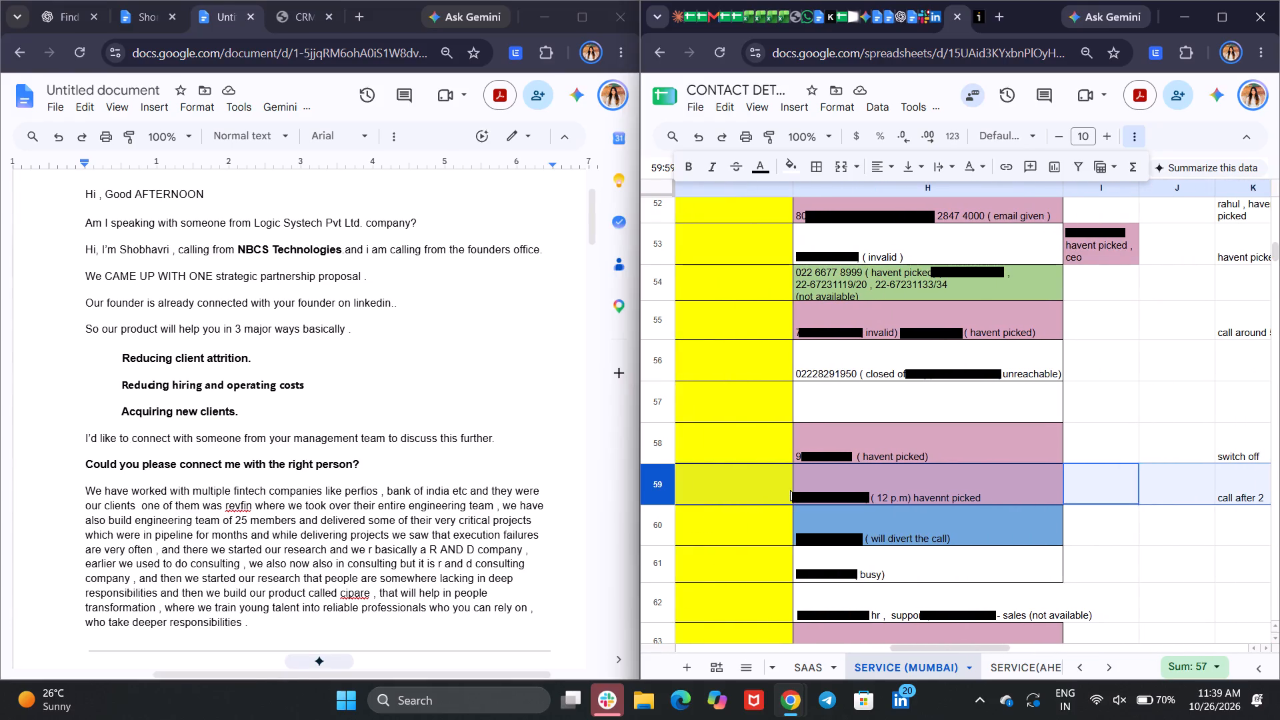
{"action": "scroll", "coordinate": [790, 490], "scroll_direction": "left", "scroll_amount": 3}
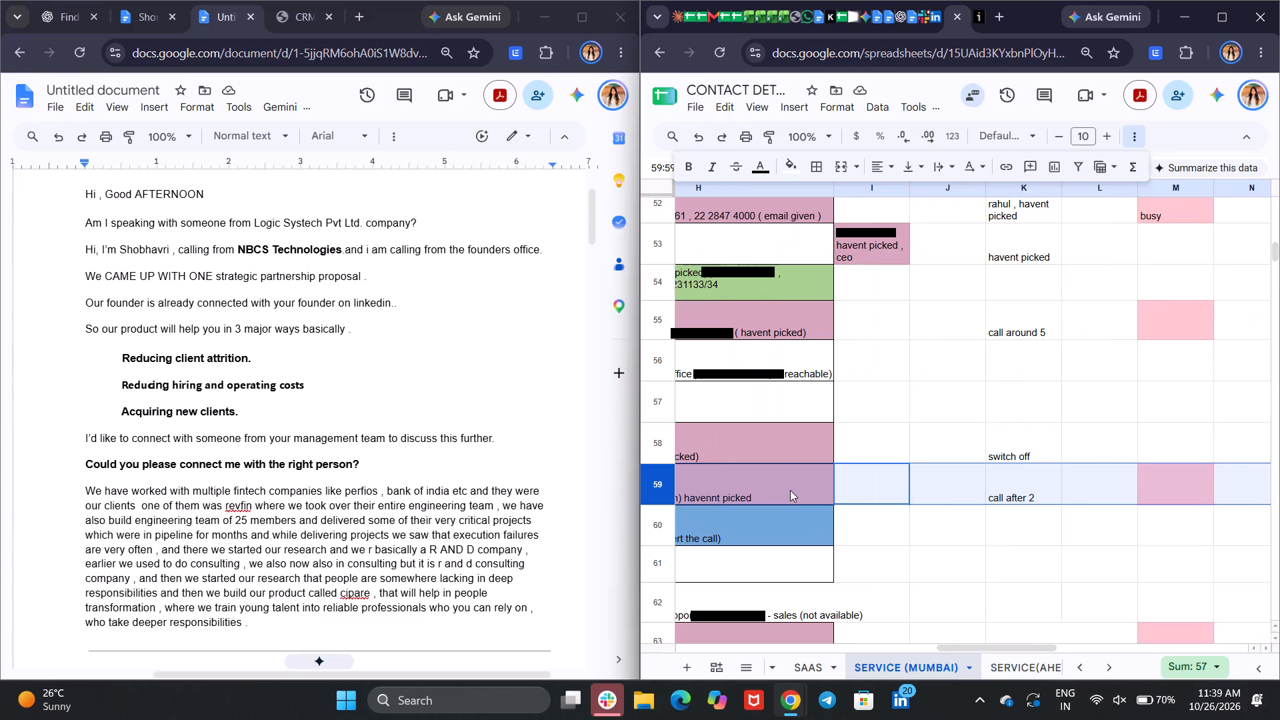
{"action": "scroll", "coordinate": [790, 490], "scroll_direction": "right", "scroll_amount": 1}
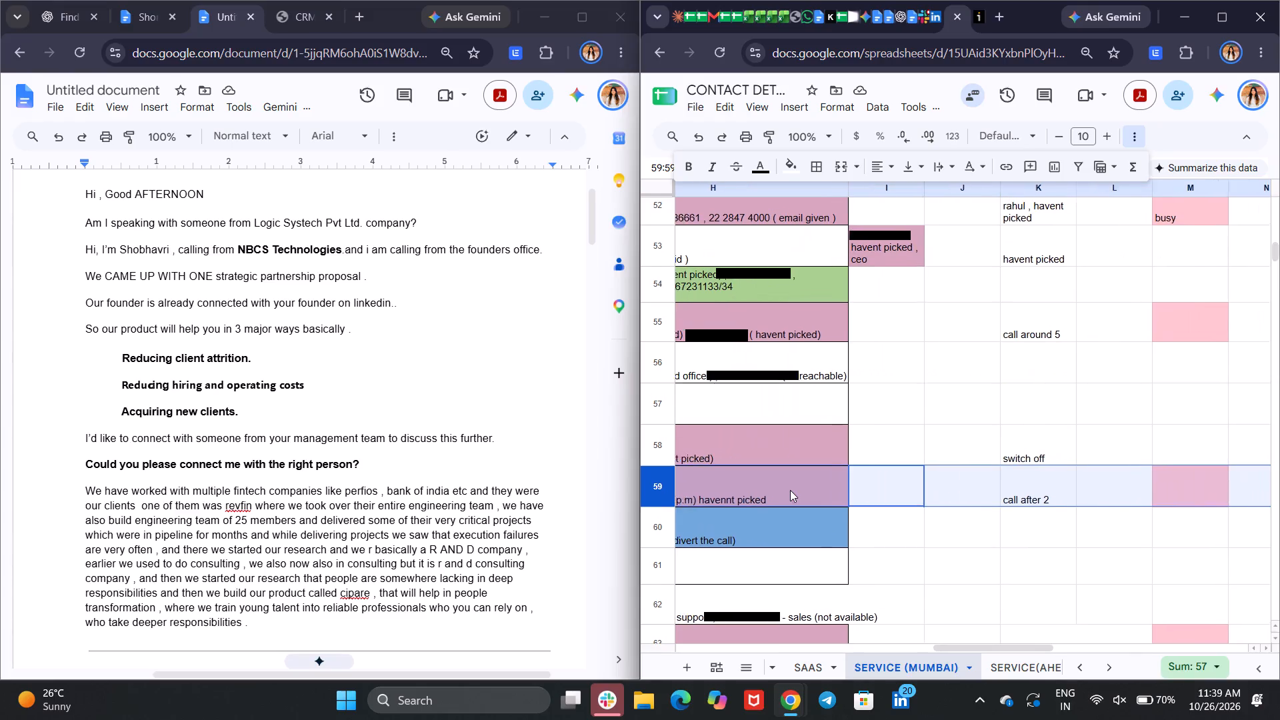
{"action": "scroll", "coordinate": [790, 490], "scroll_direction": "right", "scroll_amount": 3}
{"action": "scroll", "coordinate": [790, 490], "scroll_direction": "left", "scroll_amount": 1}
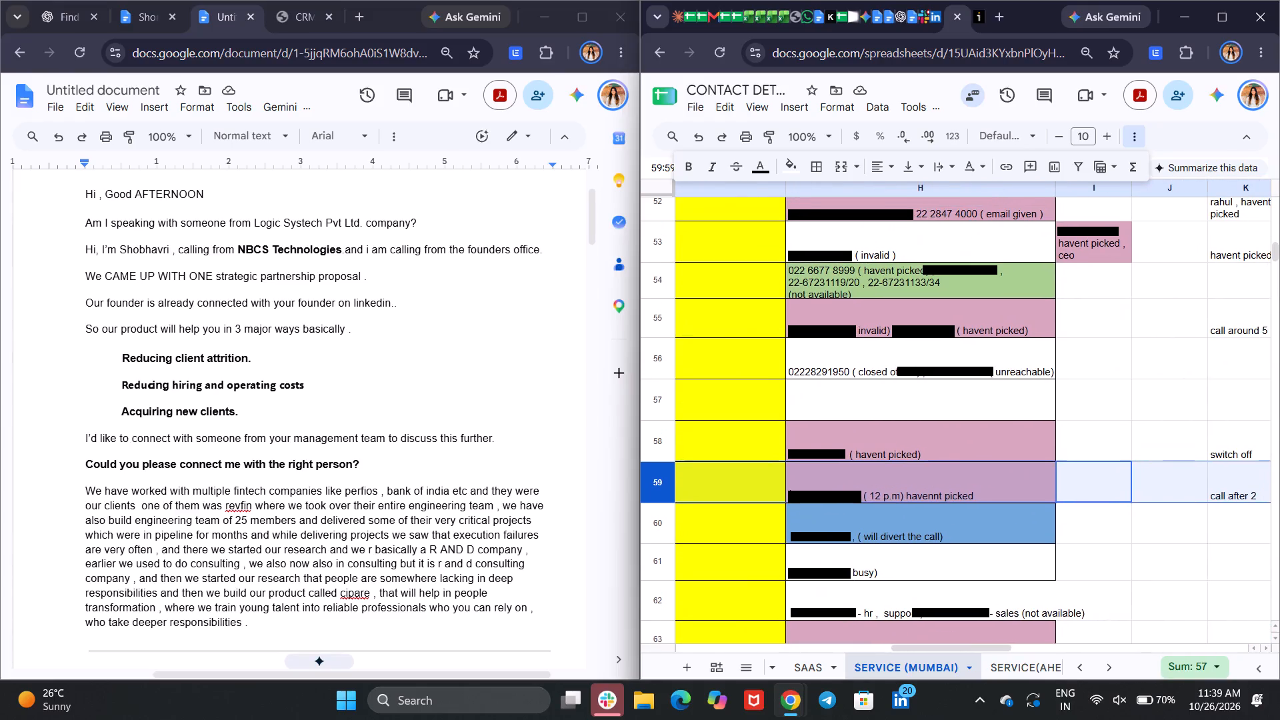
{"action": "scroll", "coordinate": [790, 490], "scroll_direction": "left", "scroll_amount": 4}
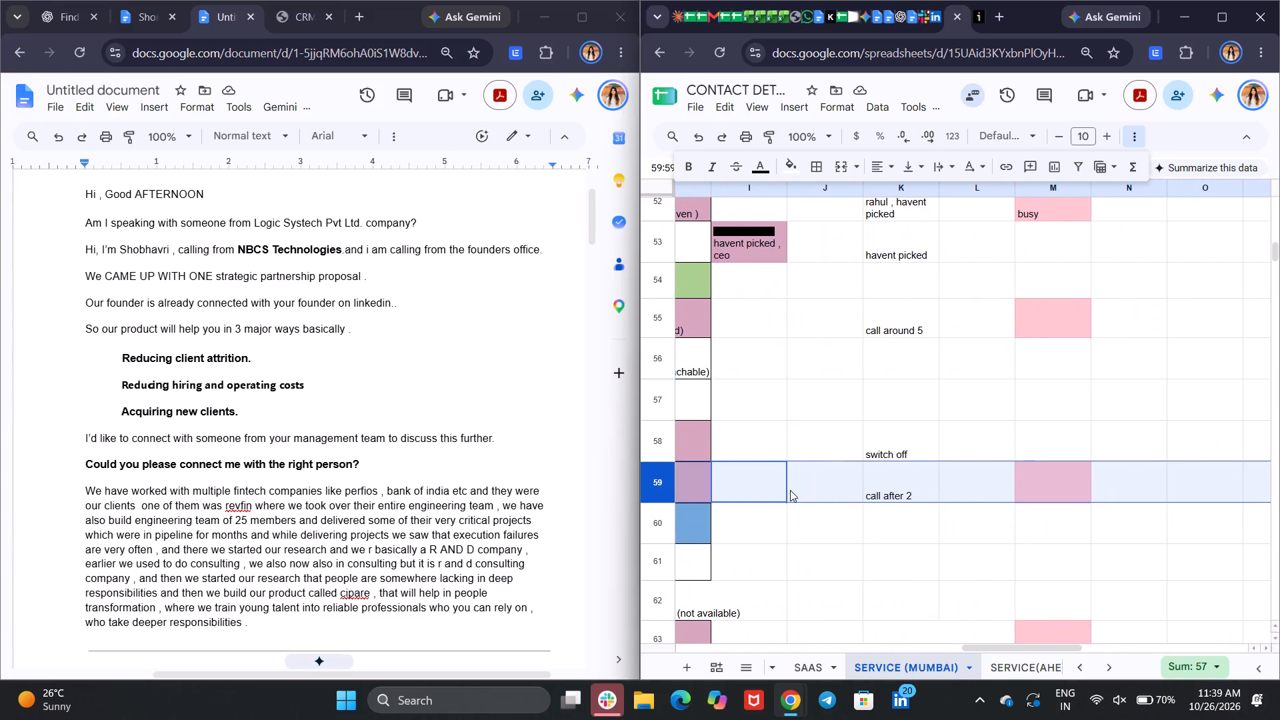
{"action": "scroll", "coordinate": [790, 490], "scroll_direction": "right", "scroll_amount": 7}
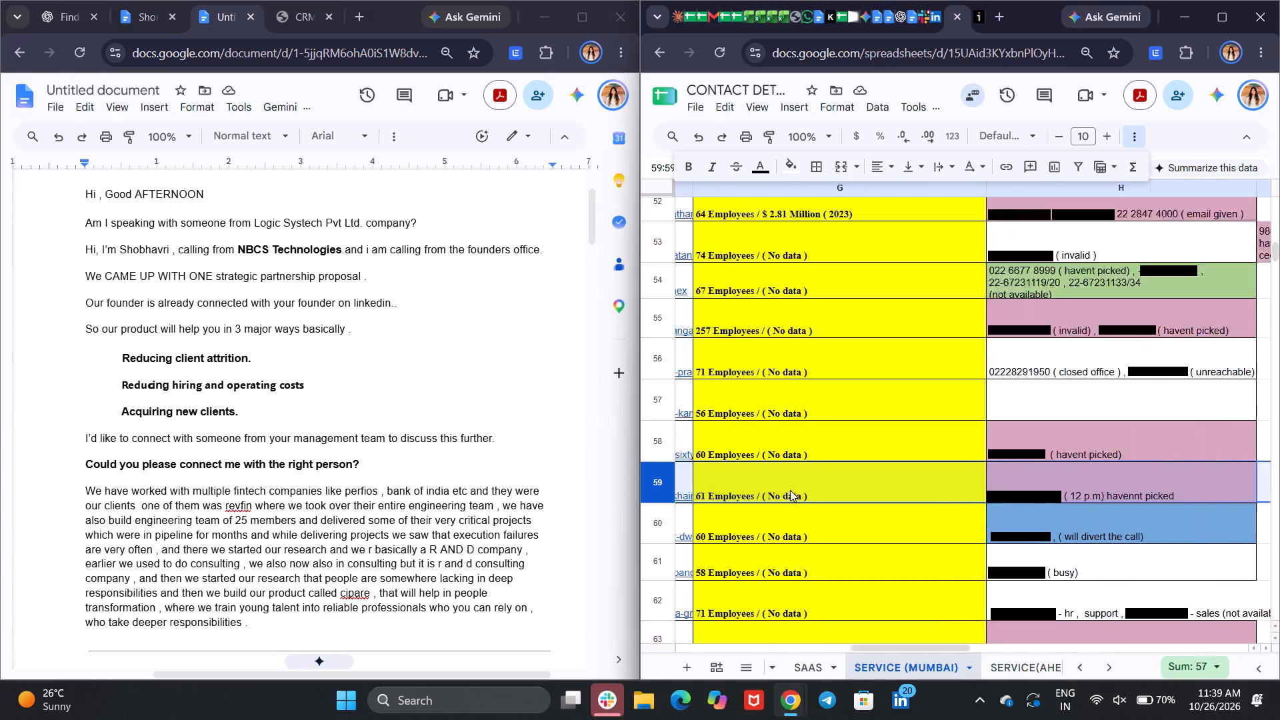
{"action": "scroll", "coordinate": [790, 490], "scroll_direction": "right", "scroll_amount": 7}
{"action": "scroll", "coordinate": [790, 490], "scroll_direction": "left", "scroll_amount": 1}
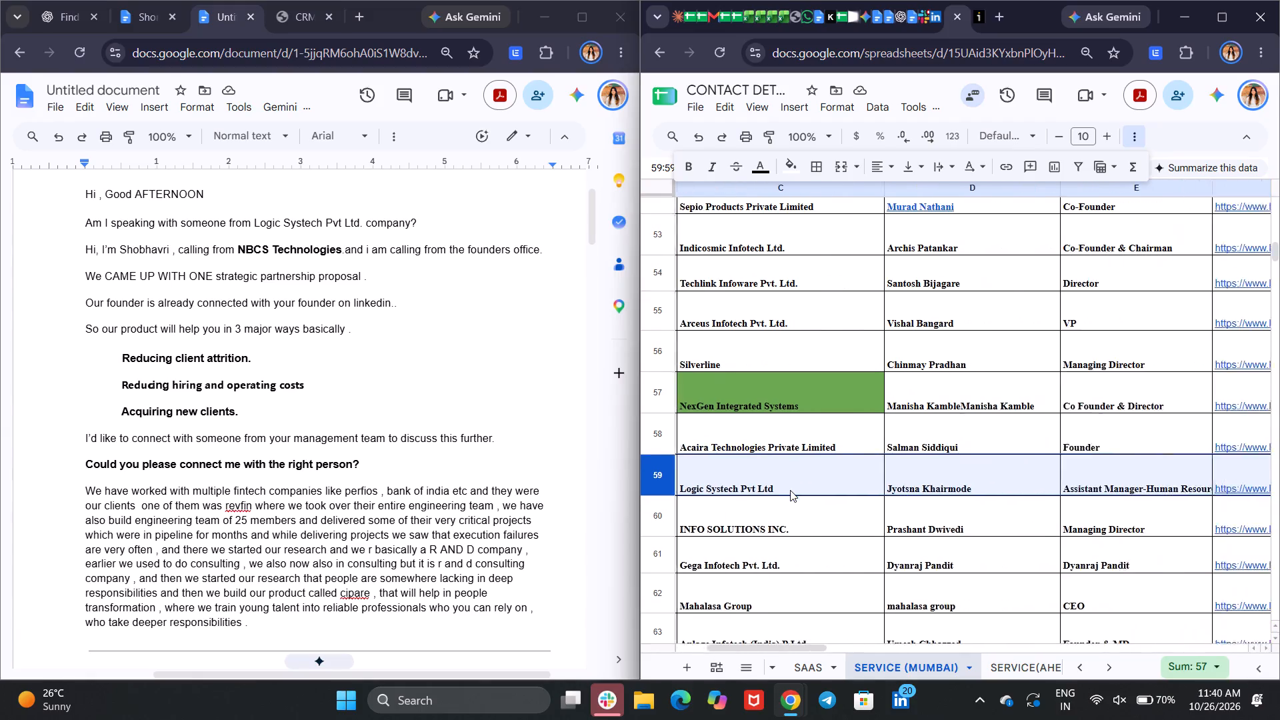
{"action": "scroll", "coordinate": [790, 490], "scroll_direction": "left", "scroll_amount": 3}
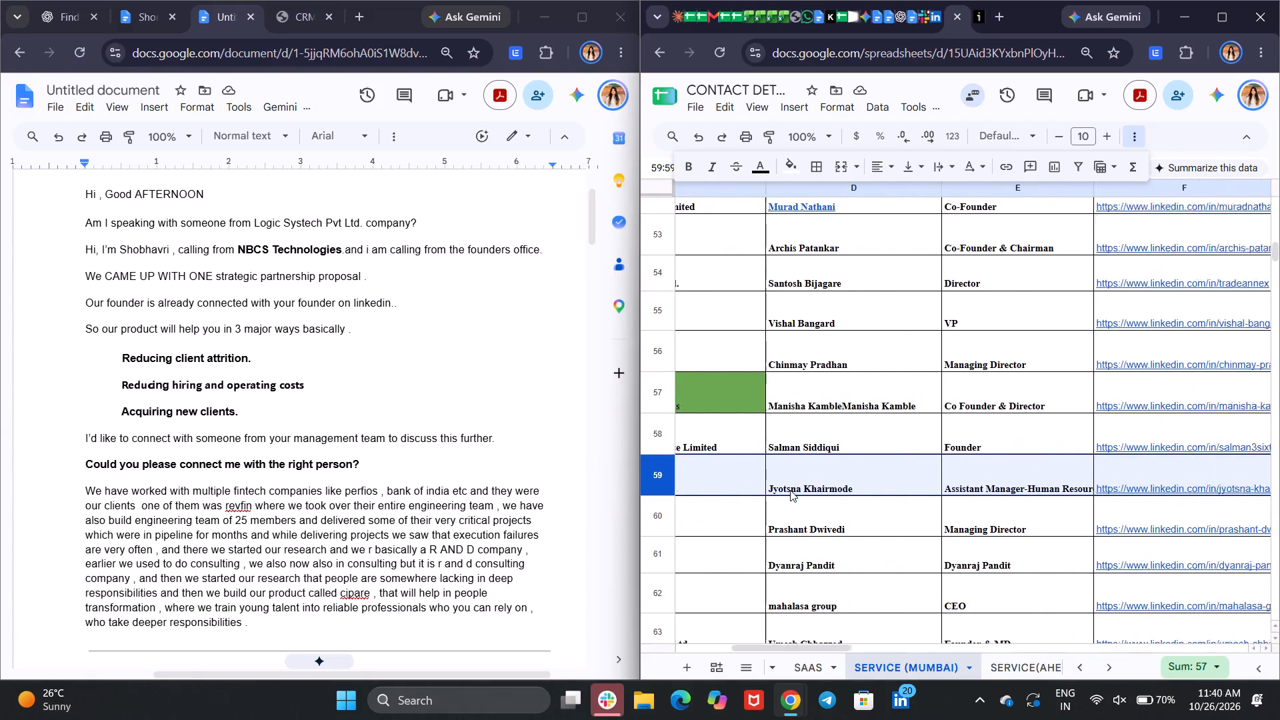
{"action": "scroll", "coordinate": [790, 490], "scroll_direction": "left", "scroll_amount": 7}
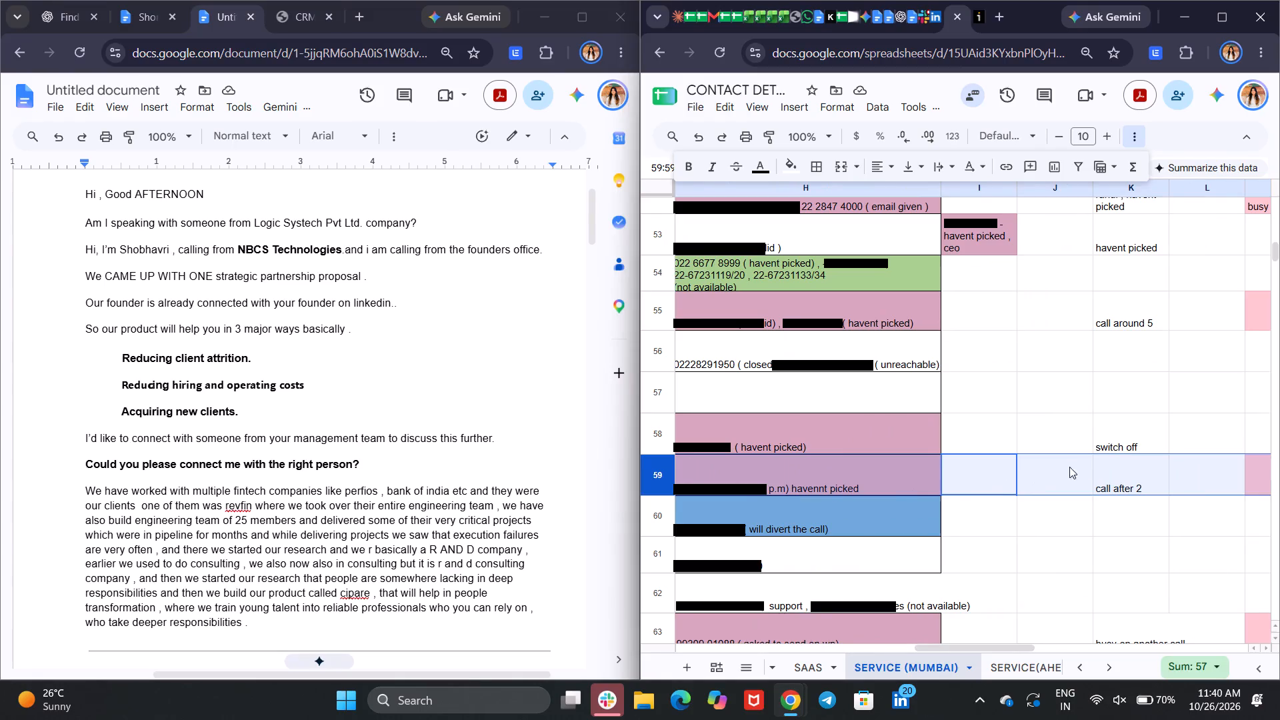
Review row 59's phone number, contact role and earlier call remarks once more, ending at its column M follow-up cell.
{"action": "scroll", "coordinate": [1087, 465], "scroll_direction": "right", "scroll_amount": 3}
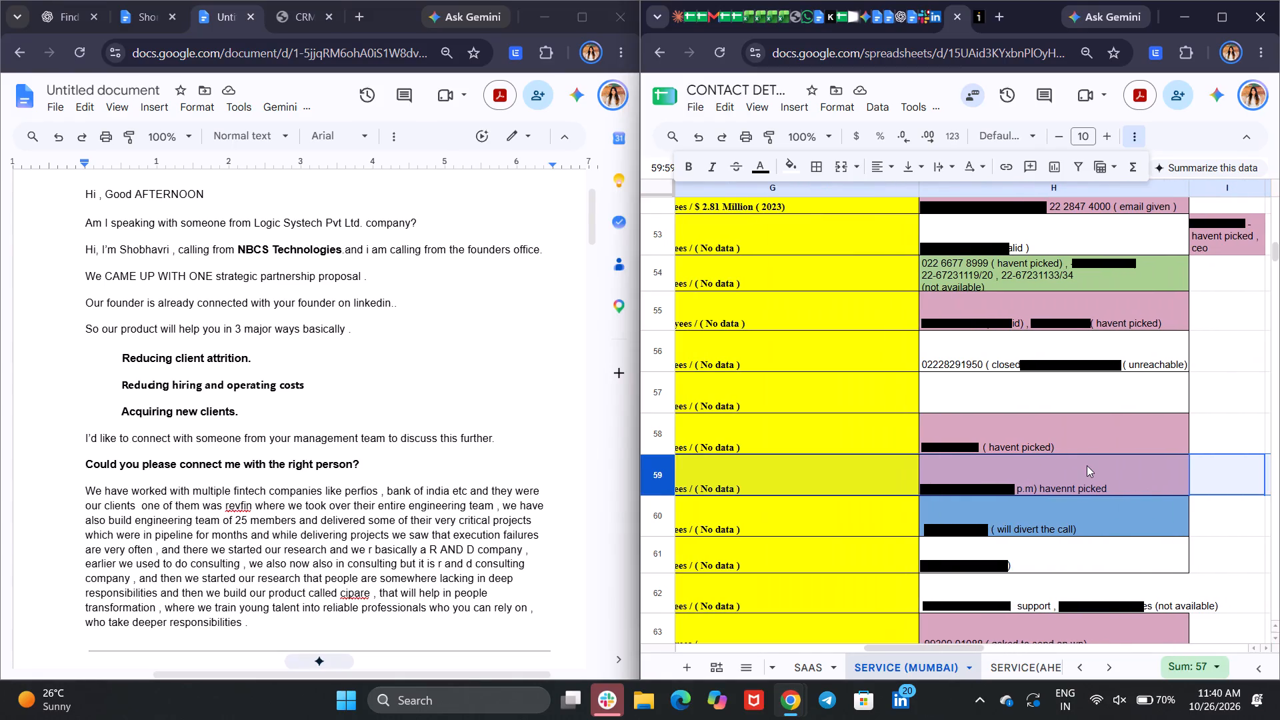
{"action": "scroll", "coordinate": [1087, 465], "scroll_direction": "left", "scroll_amount": 1}
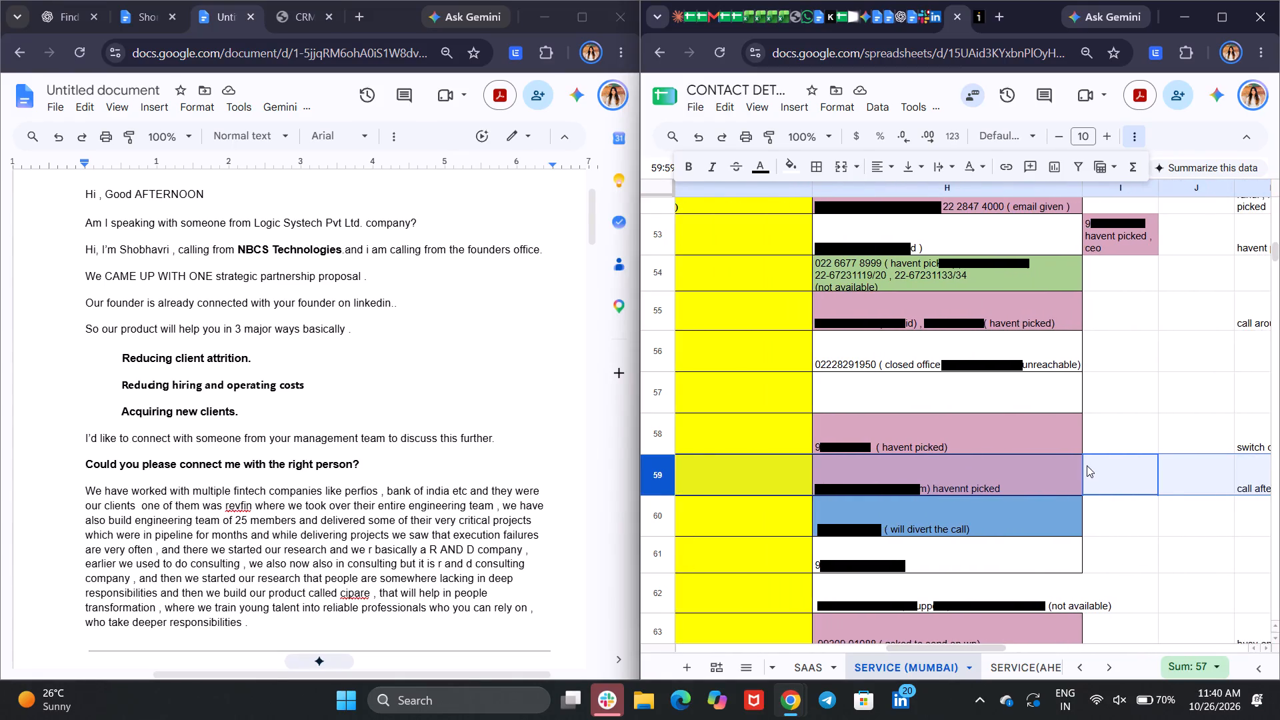
{"action": "scroll", "coordinate": [1087, 465], "scroll_direction": "left", "scroll_amount": 2}
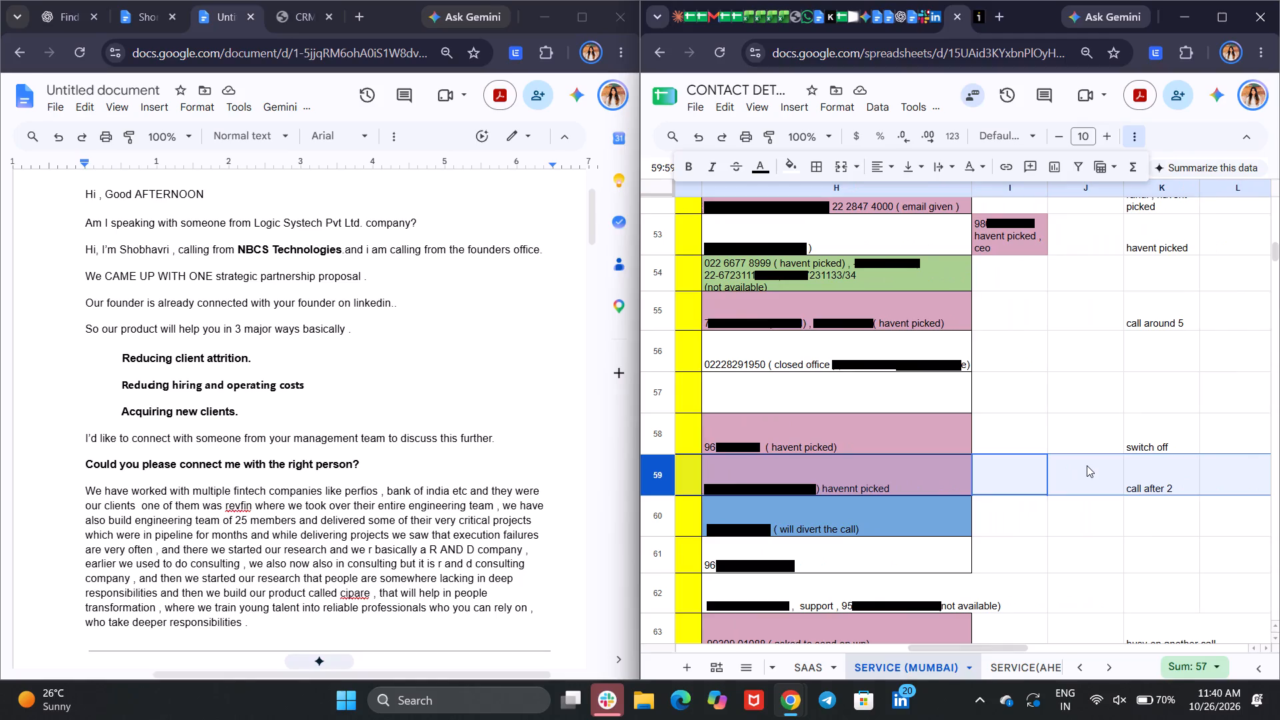
{"action": "scroll", "coordinate": [1087, 465], "scroll_direction": "right", "scroll_amount": 1}
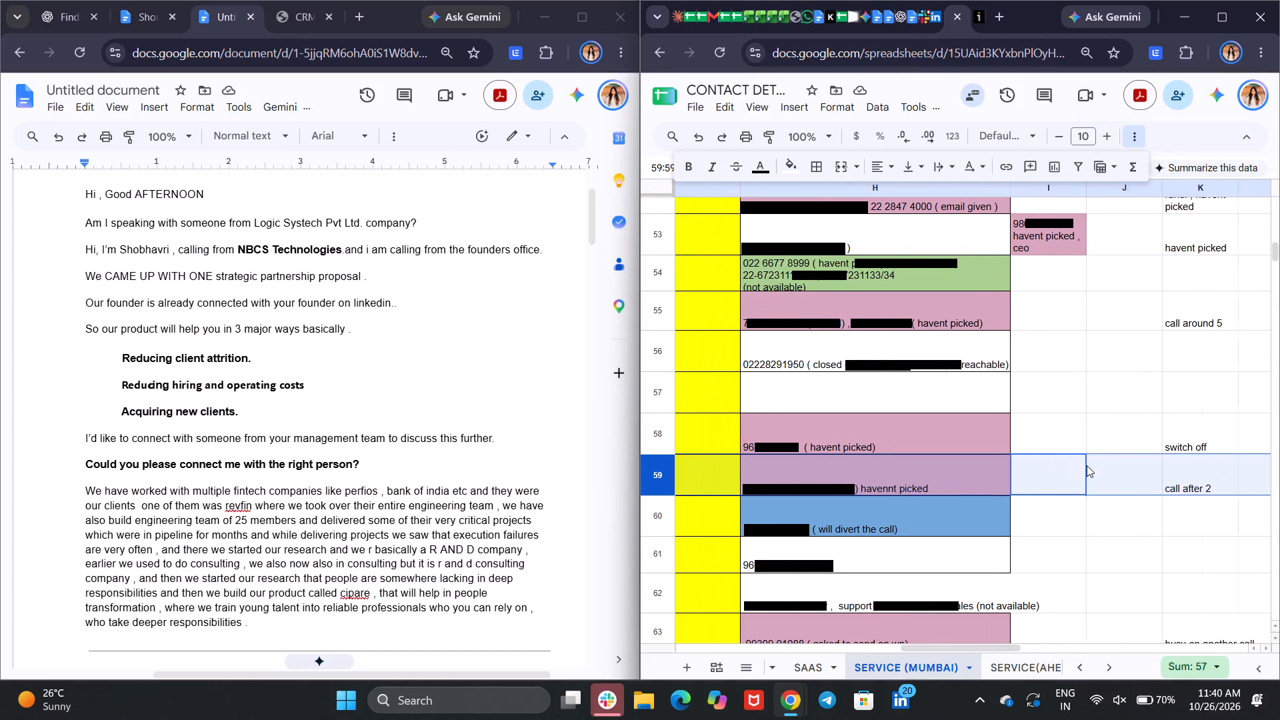
{"action": "scroll", "coordinate": [1087, 465], "scroll_direction": "right", "scroll_amount": 2}
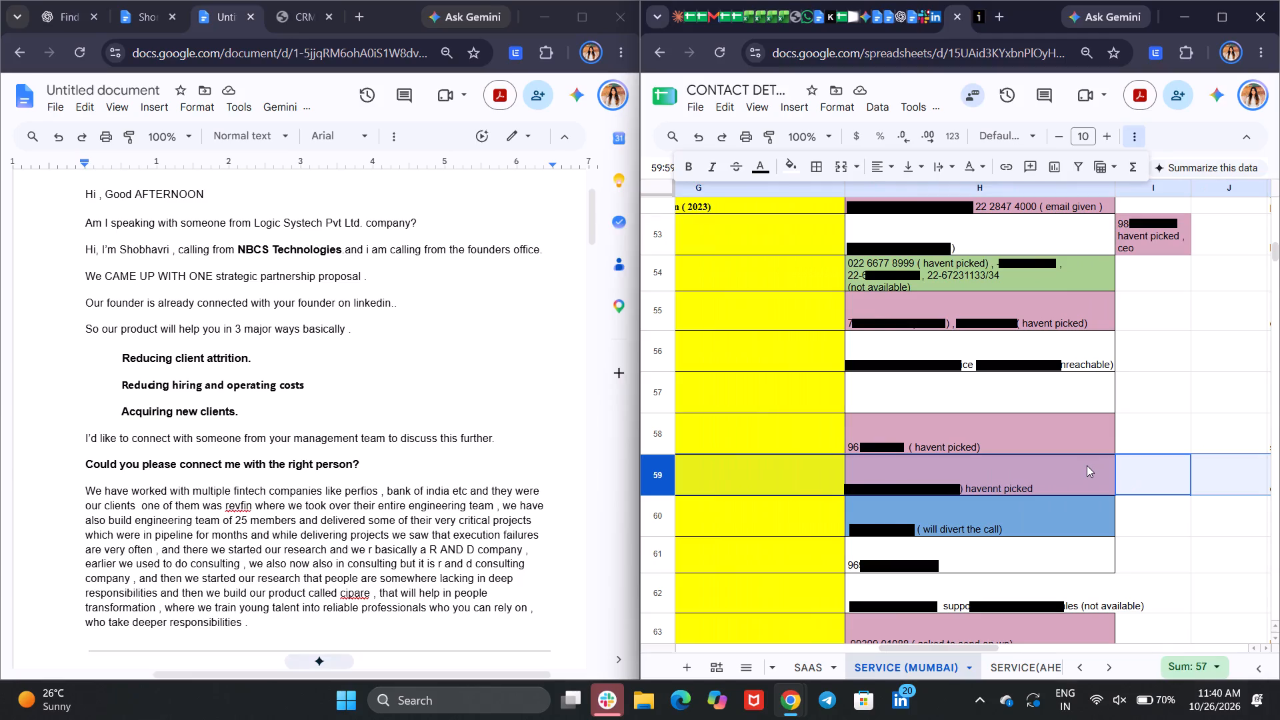
{"action": "scroll", "coordinate": [1087, 465], "scroll_direction": "right", "scroll_amount": 2}
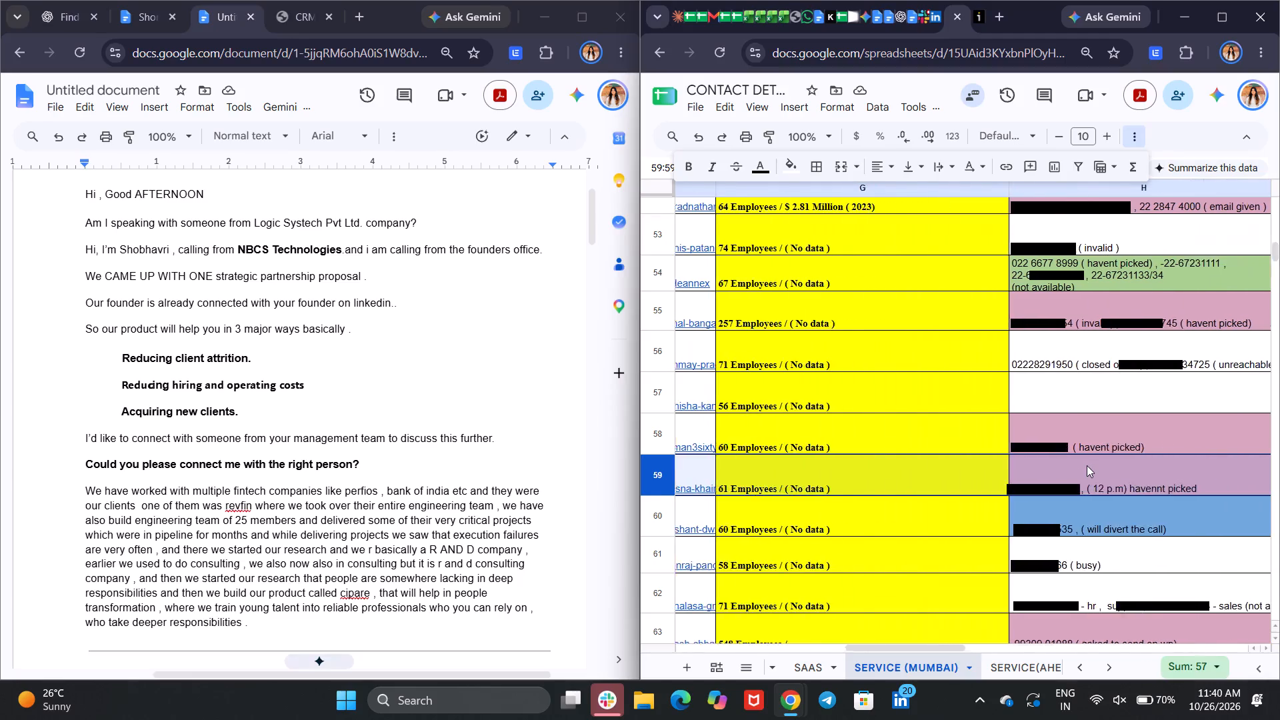
{"action": "scroll", "coordinate": [1087, 465], "scroll_direction": "right", "scroll_amount": 7}
{"action": "scroll", "coordinate": [1087, 465], "scroll_direction": "left", "scroll_amount": 6}
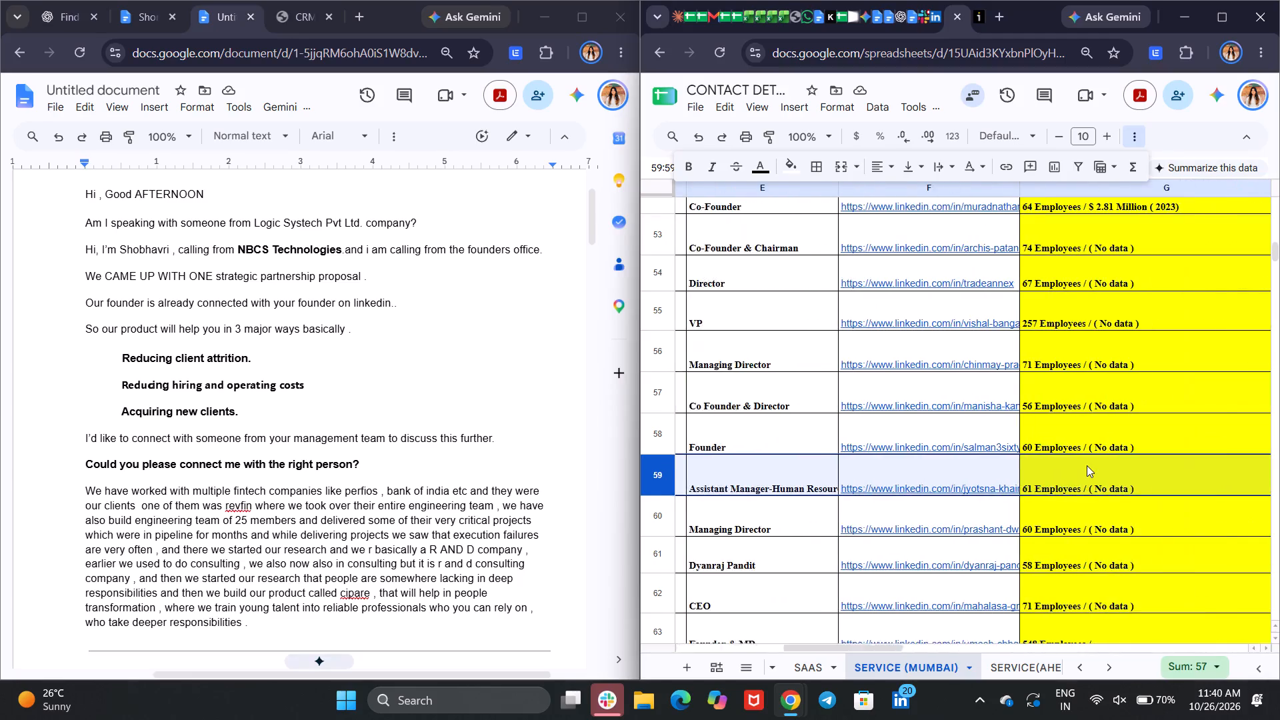
{"action": "scroll", "coordinate": [1087, 465], "scroll_direction": "left", "scroll_amount": 4}
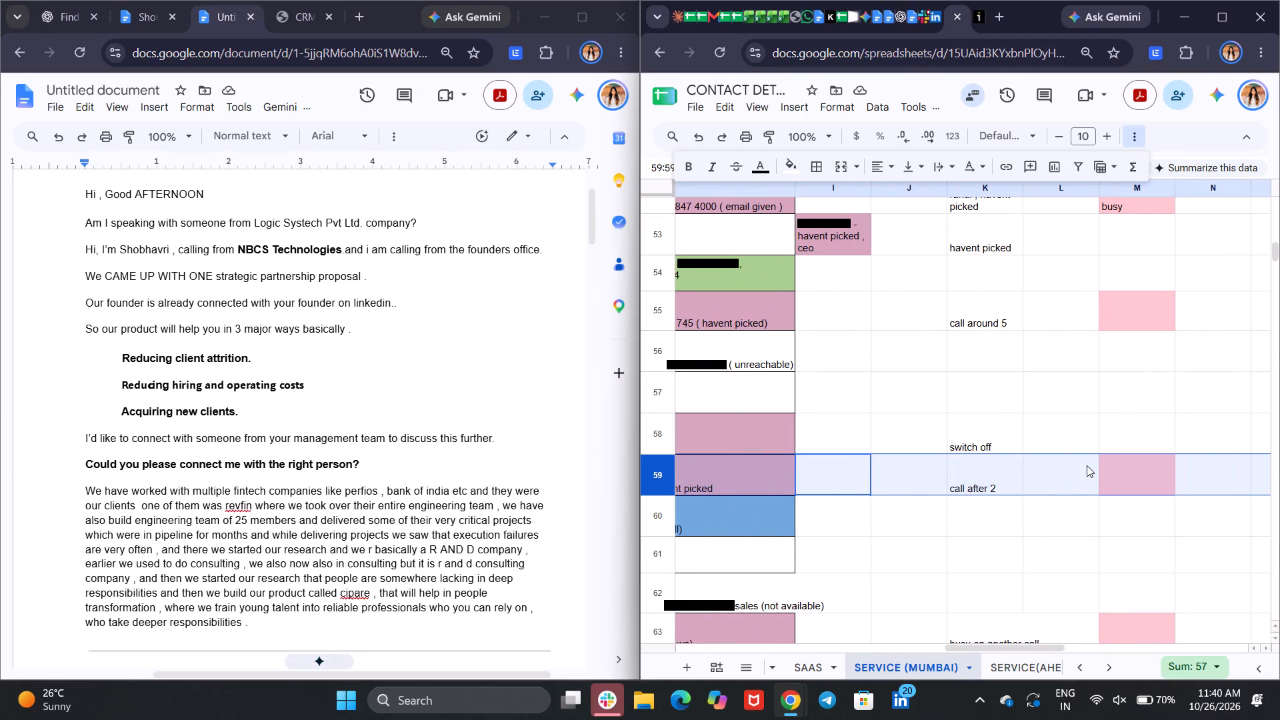
{"action": "scroll", "coordinate": [1087, 465], "scroll_direction": "left", "scroll_amount": 1}
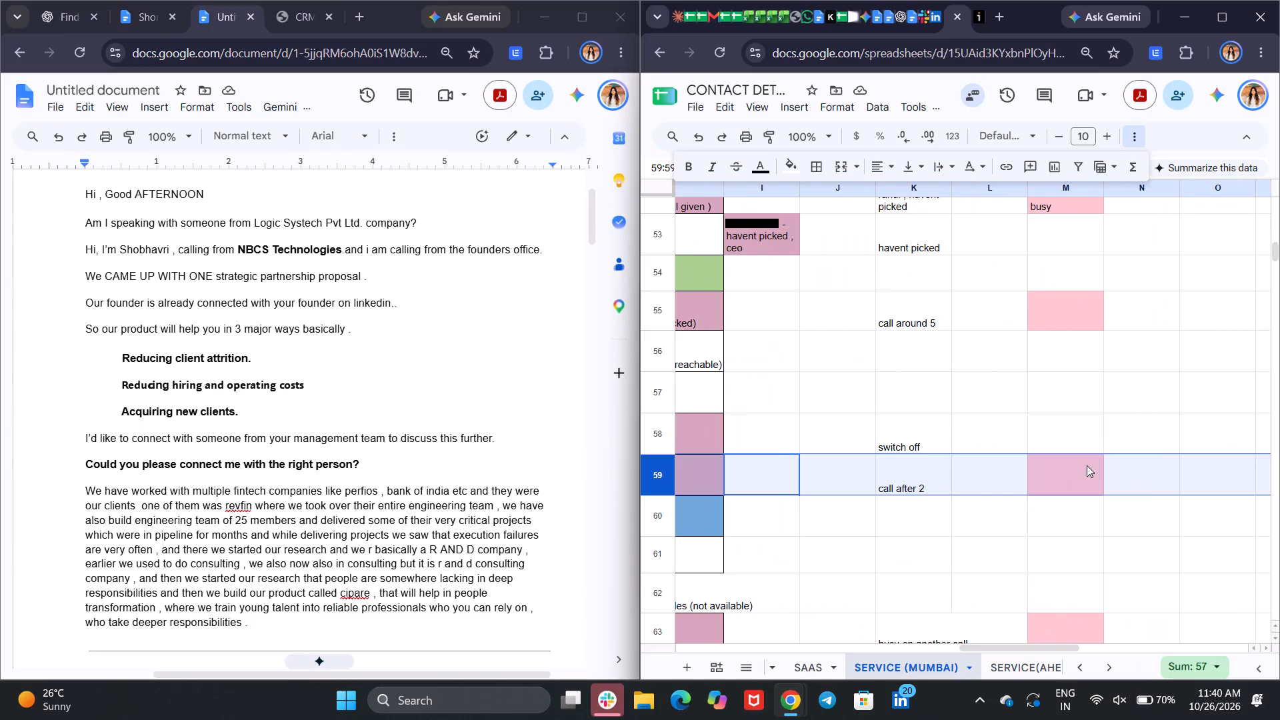
Open row 59's pink follow-up cell in column M for editing.
{"action": "double_click", "coordinate": [1087, 465]}
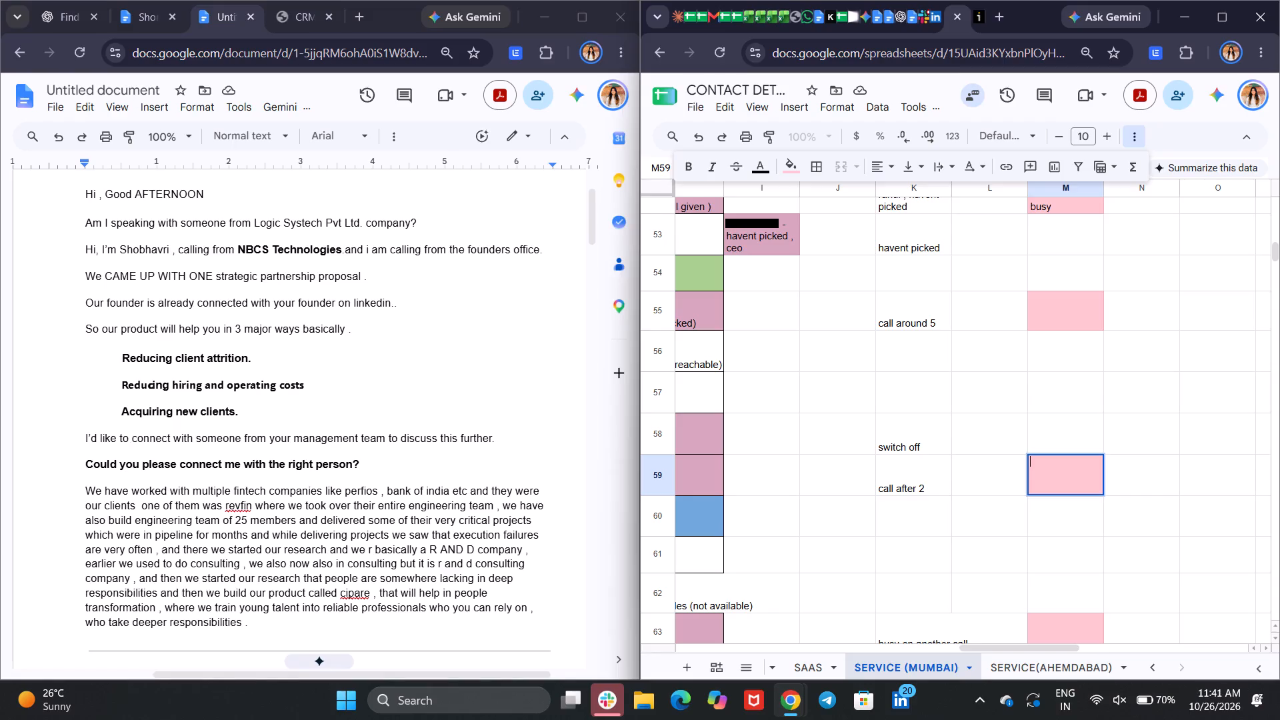
{"action": "left_click", "coordinate": [1047, 479]}
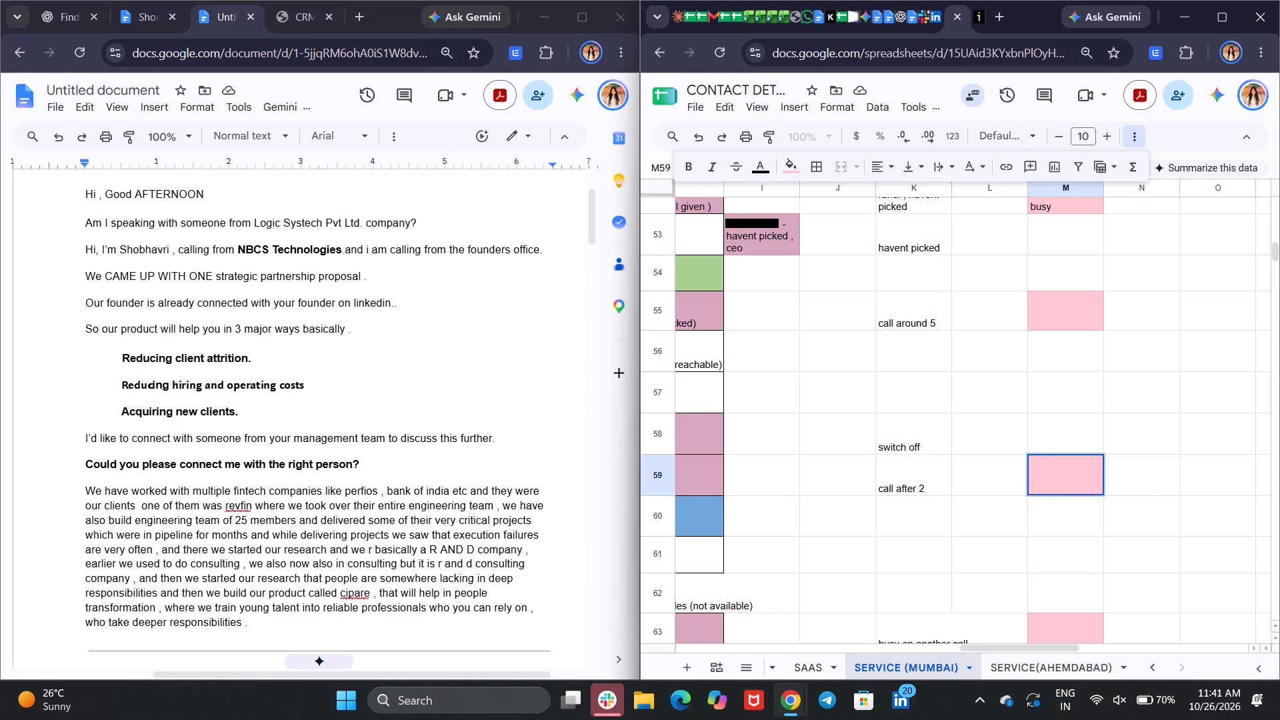
{"action": "left_click", "coordinate": [1047, 462]}
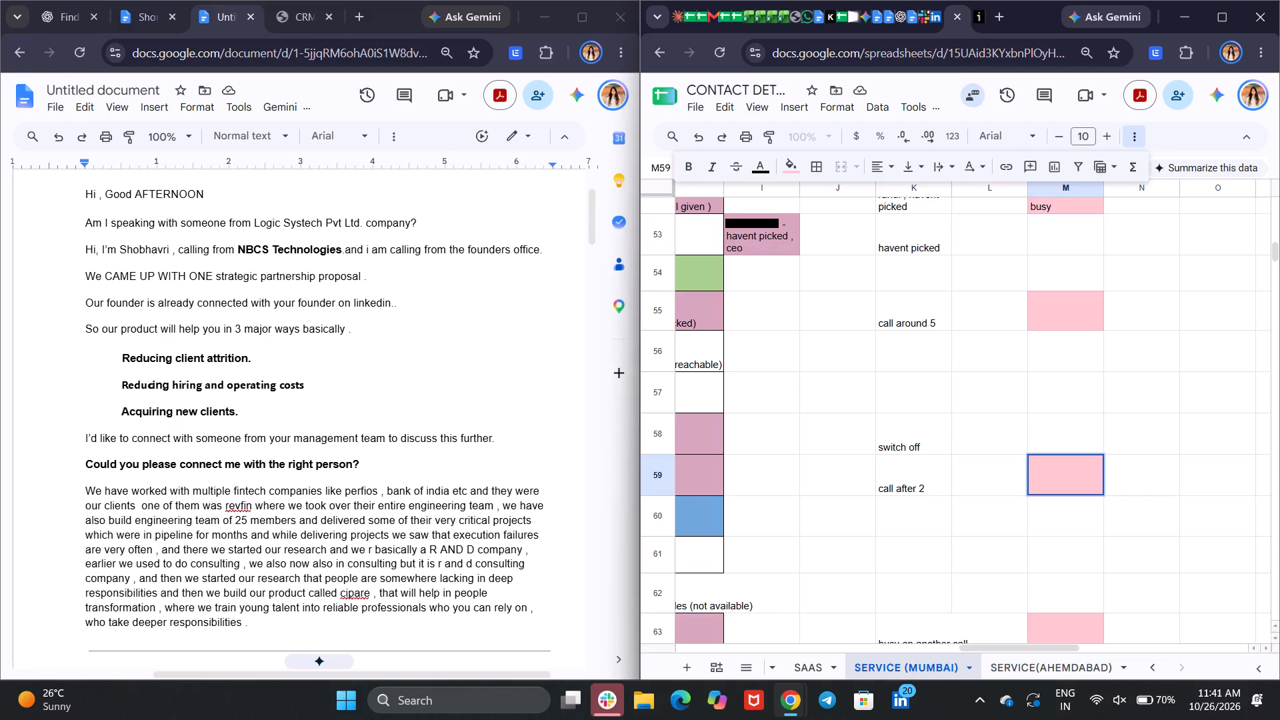
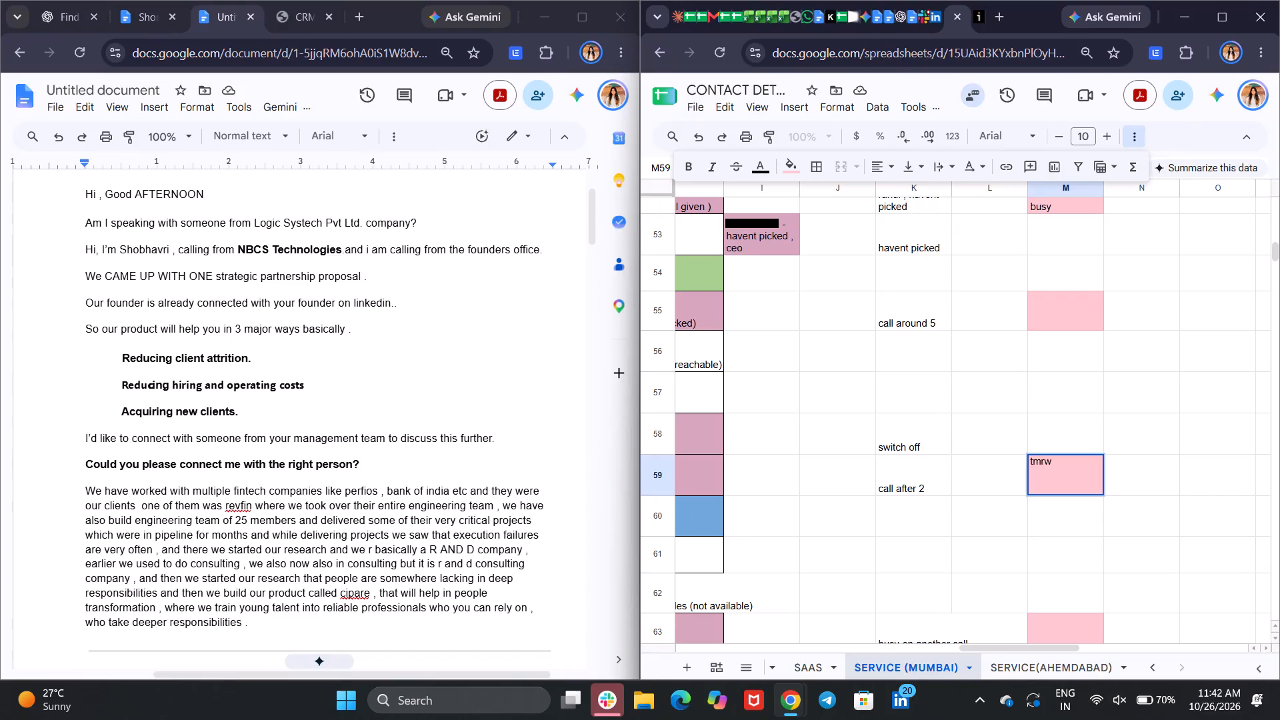
Extend row 59's column M follow-up note so that it reads "tmrw , or after lunch".
{"action": "type", "text": ", or"}
{"action": "key", "text": "space"}
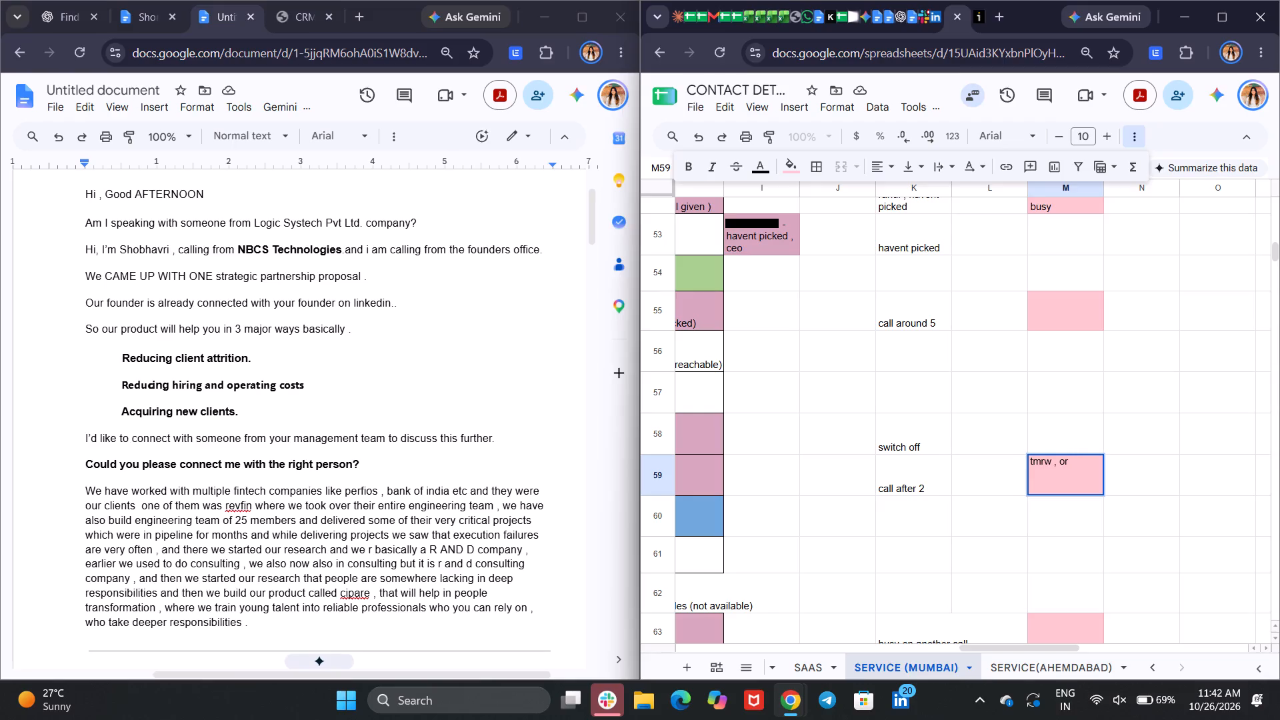
{"action": "type", "text": "after lunvh"}
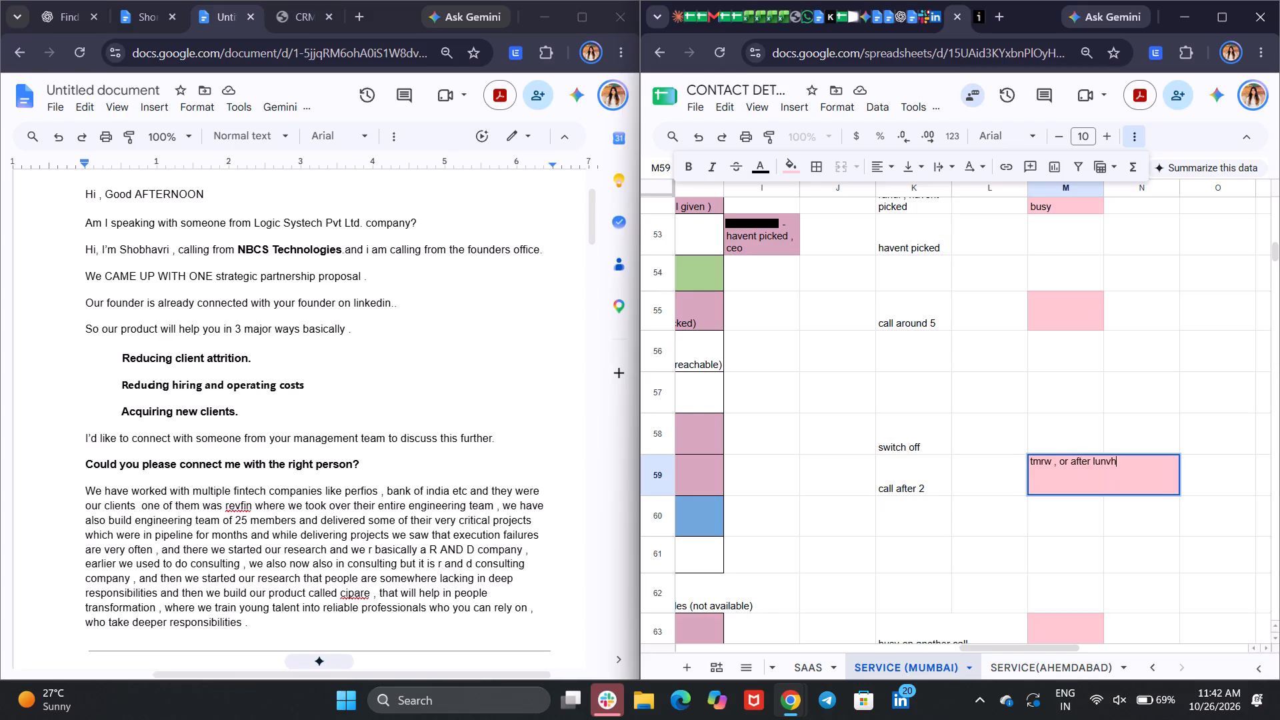
{"action": "key", "text": "space"}
{"action": "key", "text": "BackSpace"}
{"action": "key", "text": "BackSpace"}
{"action": "key", "text": "BackSpace"}
{"action": "type", "text": "ch"}
{"action": "key", "text": "space"}
{"action": "left_click", "coordinate": [1094, 503]}
Look up the contact details and call notes for Anlage Infotech (India) P Ltd in row 63 and record "tmrw call" in column M.
{"action": "scroll", "coordinate": [1094, 503], "scroll_direction": "down", "scroll_amount": 2}
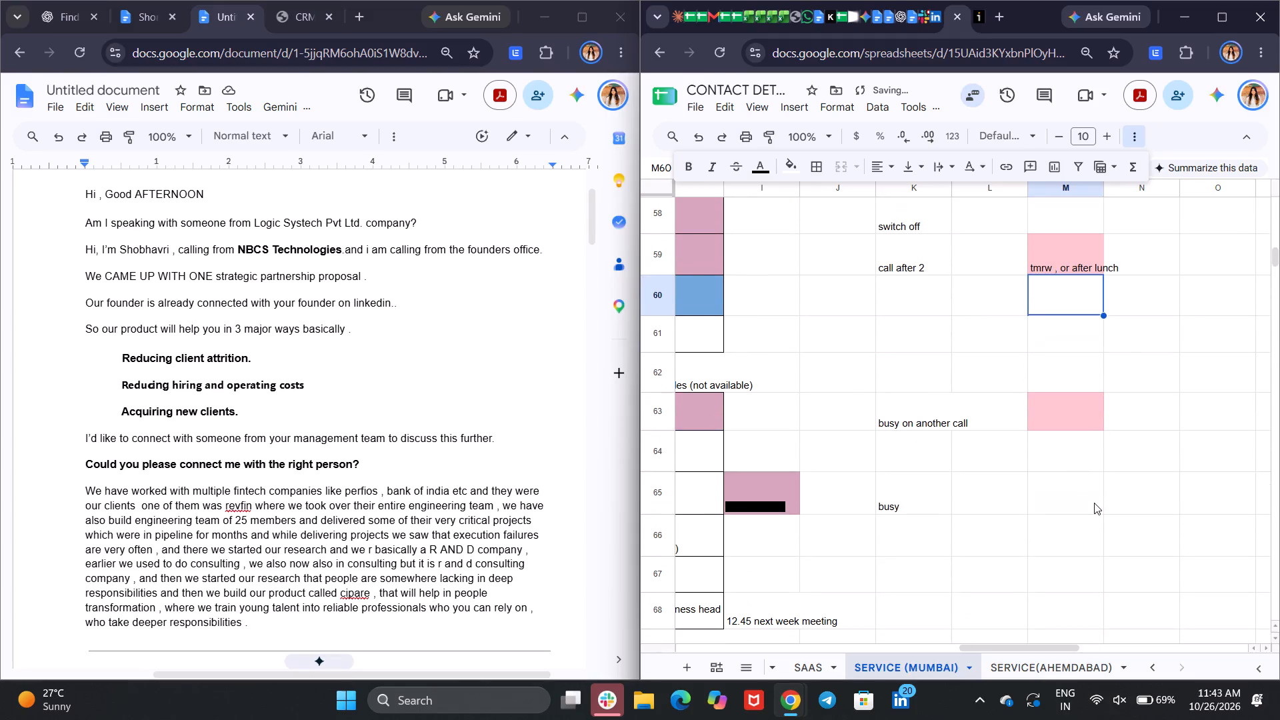
{"action": "left_click", "coordinate": [665, 410]}
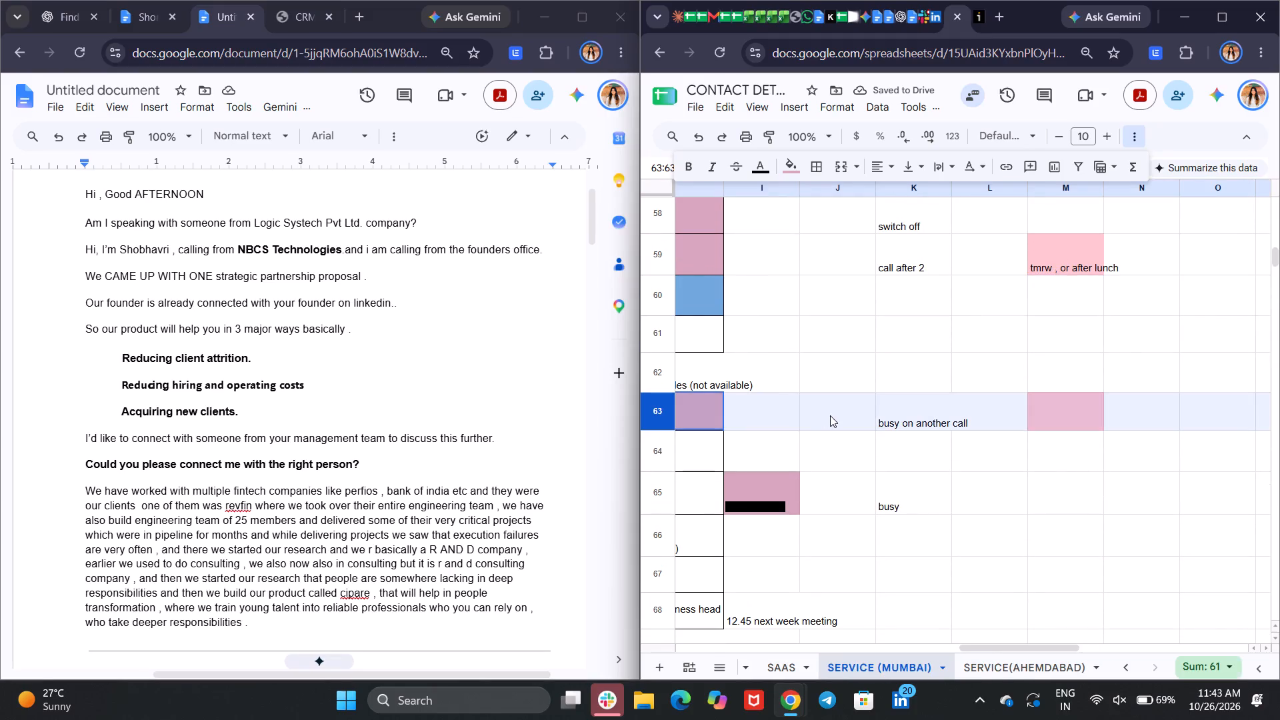
{"action": "scroll", "coordinate": [830, 415], "scroll_direction": "right", "scroll_amount": 11}
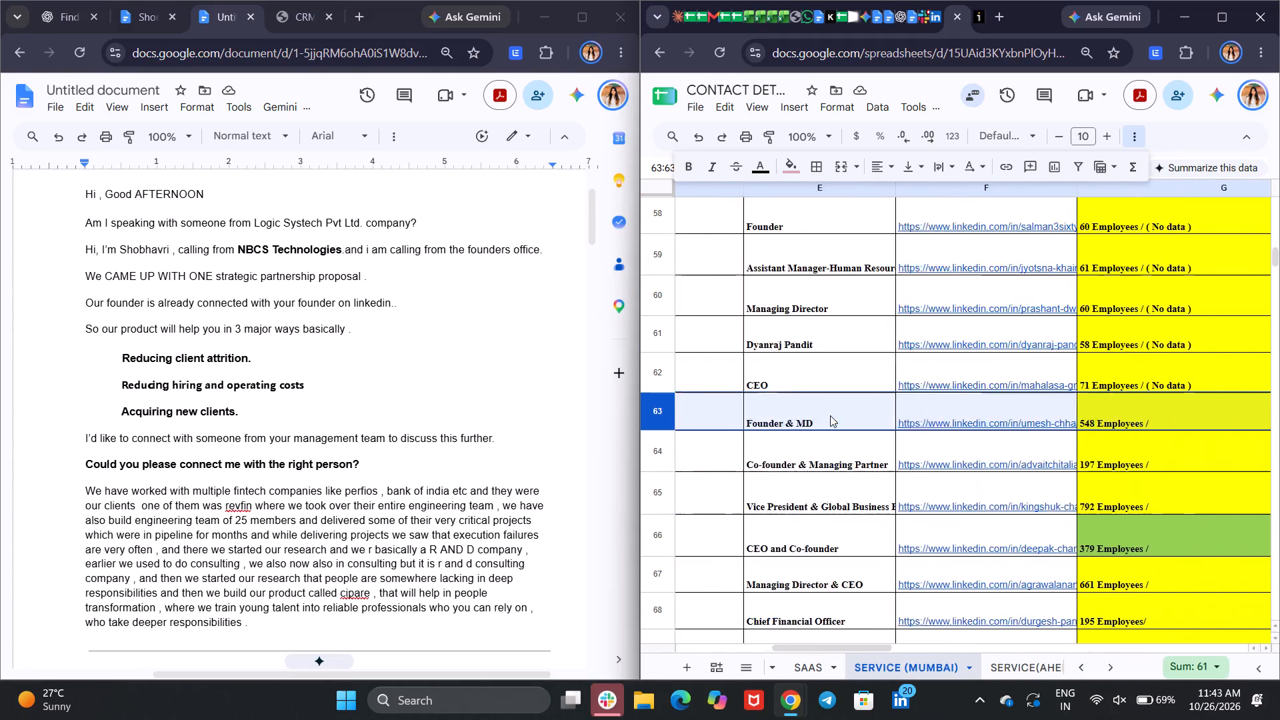
{"action": "scroll", "coordinate": [830, 415], "scroll_direction": "right", "scroll_amount": 5}
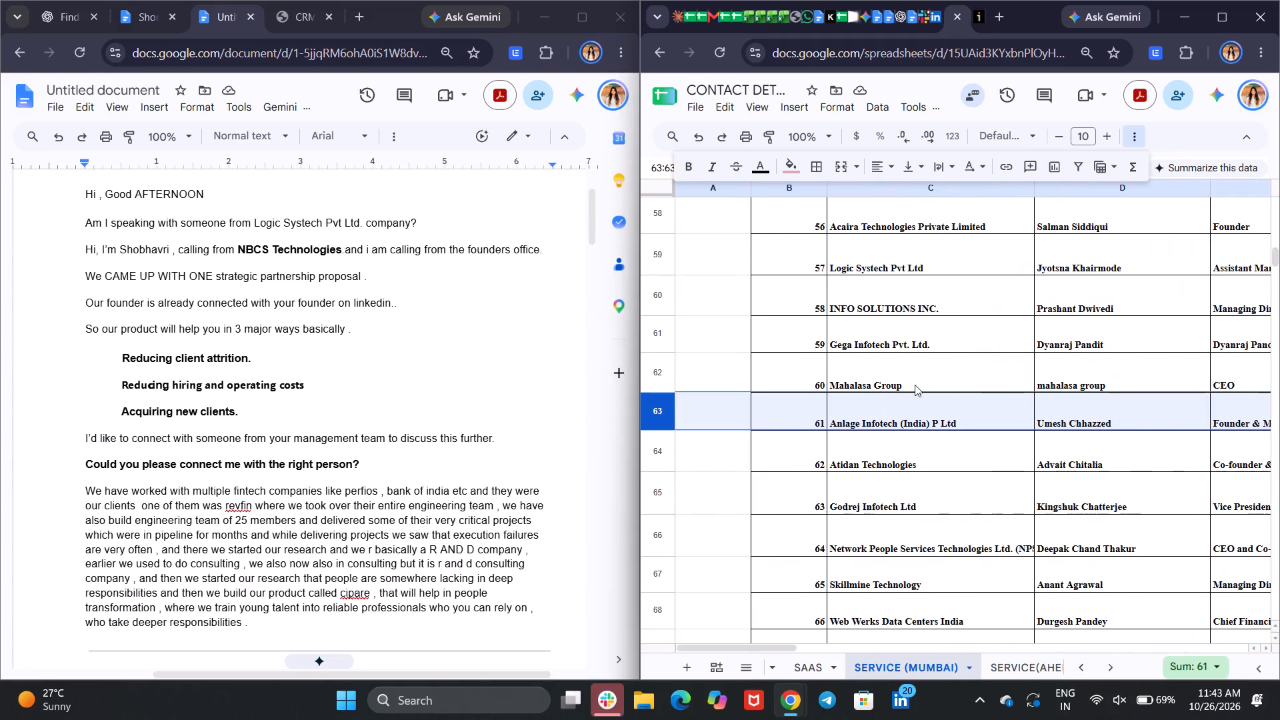
{"action": "scroll", "coordinate": [915, 385], "scroll_direction": "left", "scroll_amount": 9}
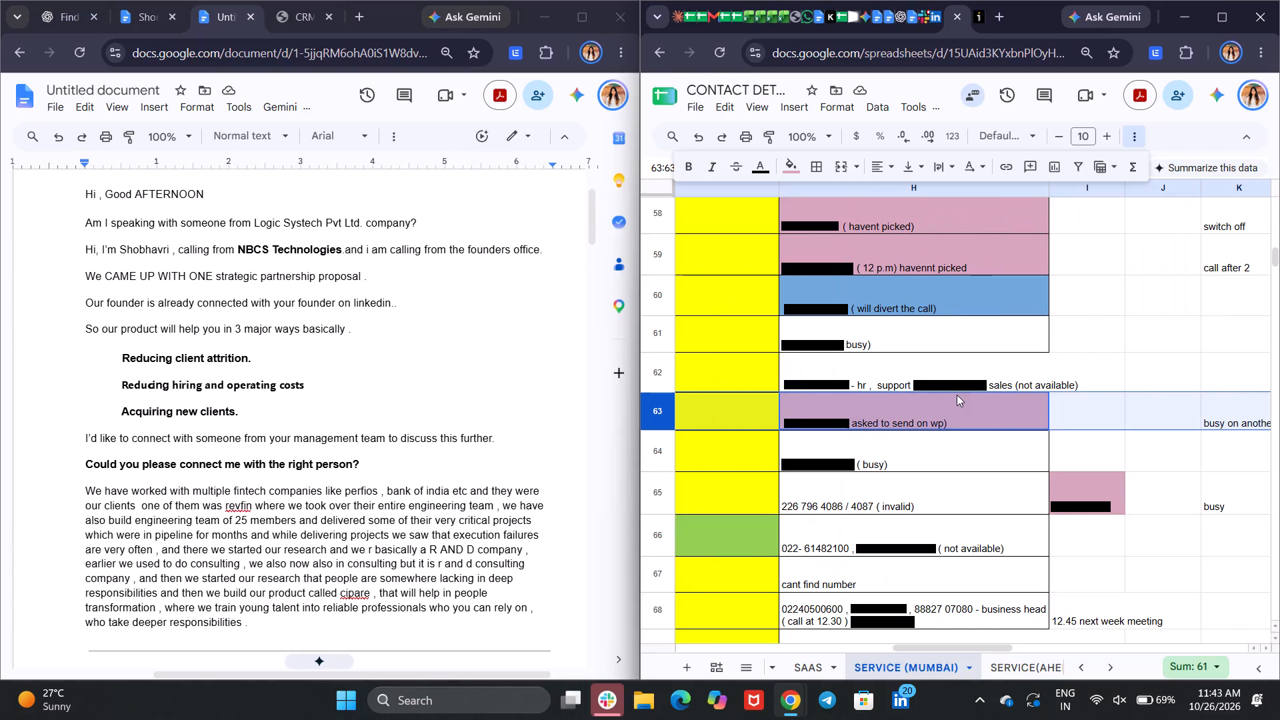
{"action": "scroll", "coordinate": [957, 395], "scroll_direction": "left", "scroll_amount": 3}
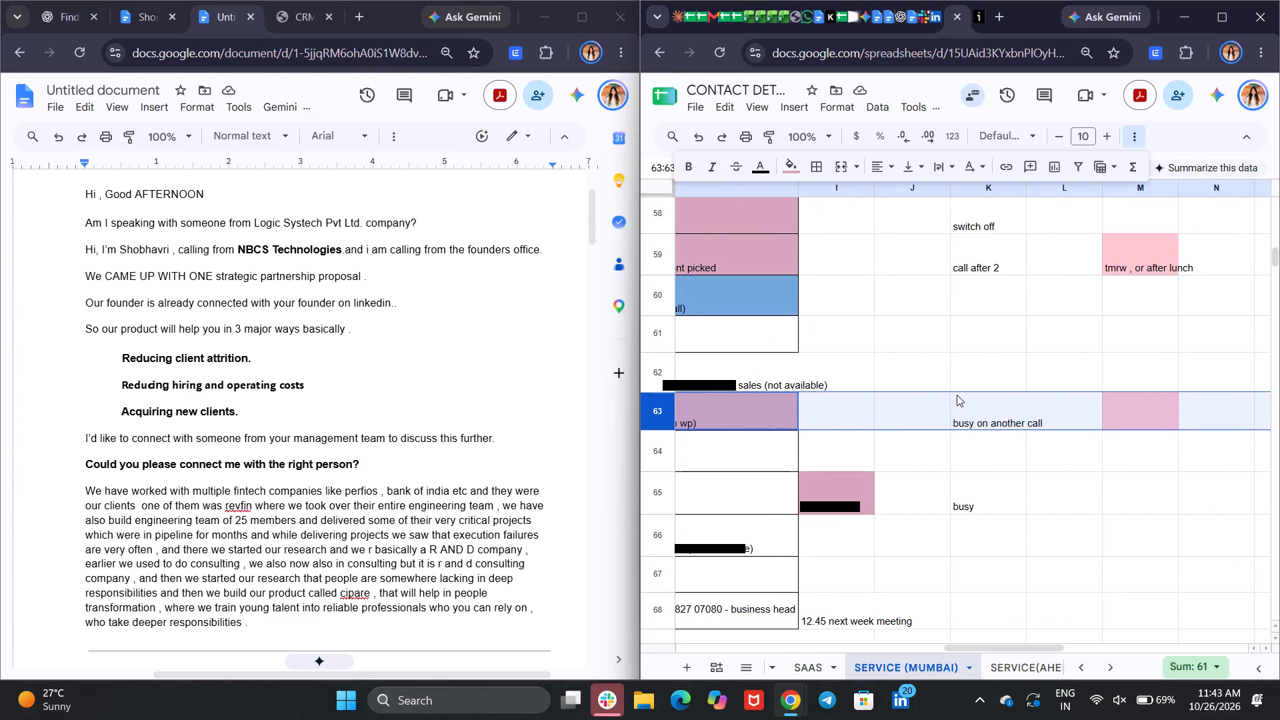
{"action": "scroll", "coordinate": [957, 395], "scroll_direction": "right", "scroll_amount": 2}
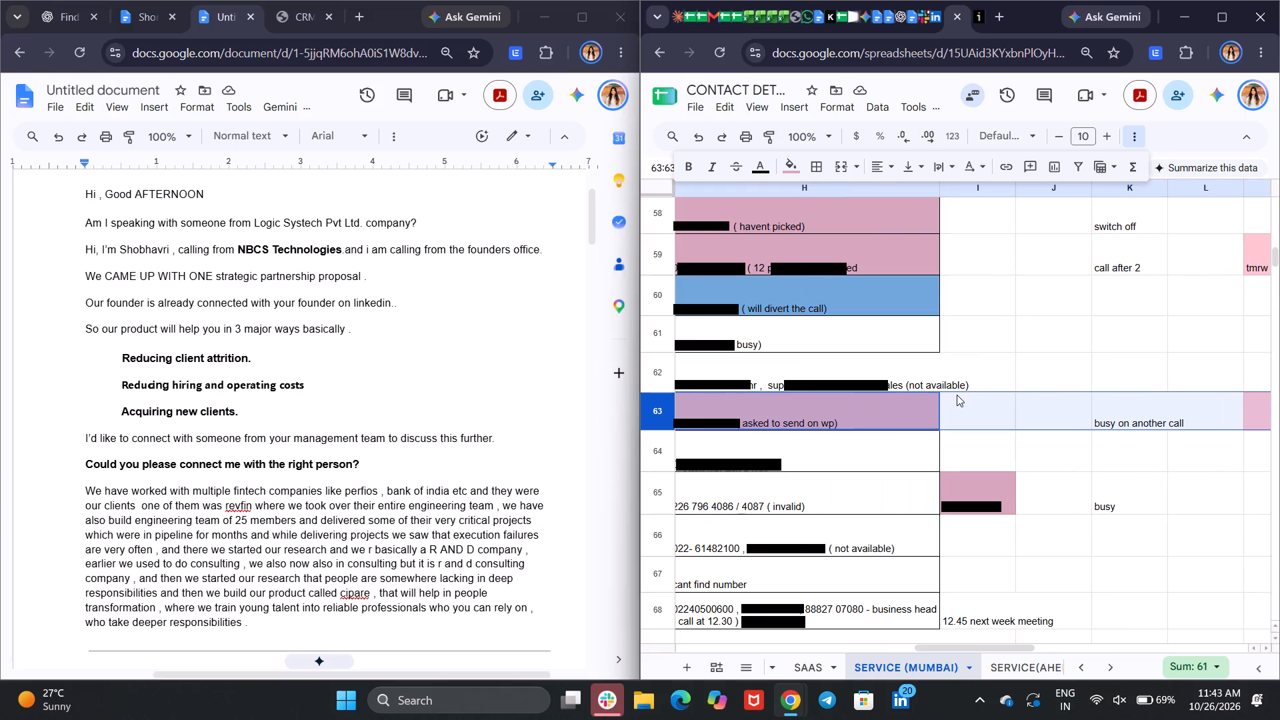
{"action": "scroll", "coordinate": [957, 395], "scroll_direction": "right", "scroll_amount": 1}
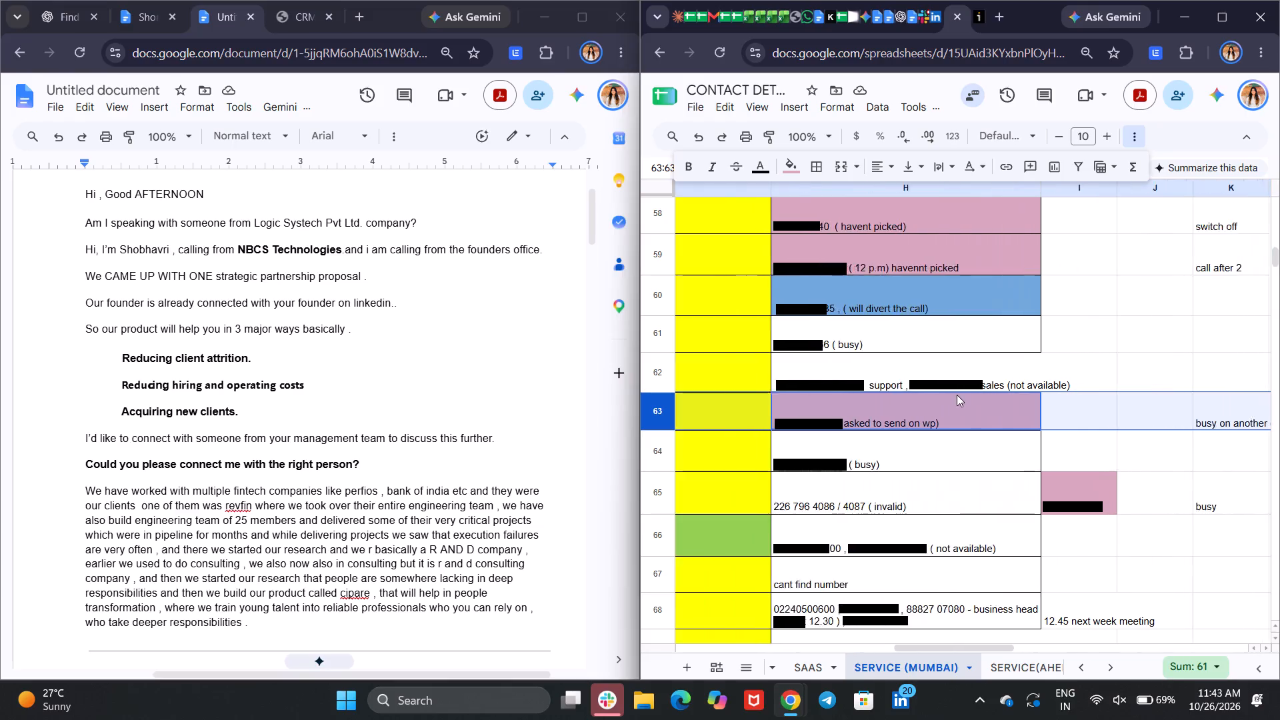
{"action": "scroll", "coordinate": [957, 395], "scroll_direction": "right", "scroll_amount": 1}
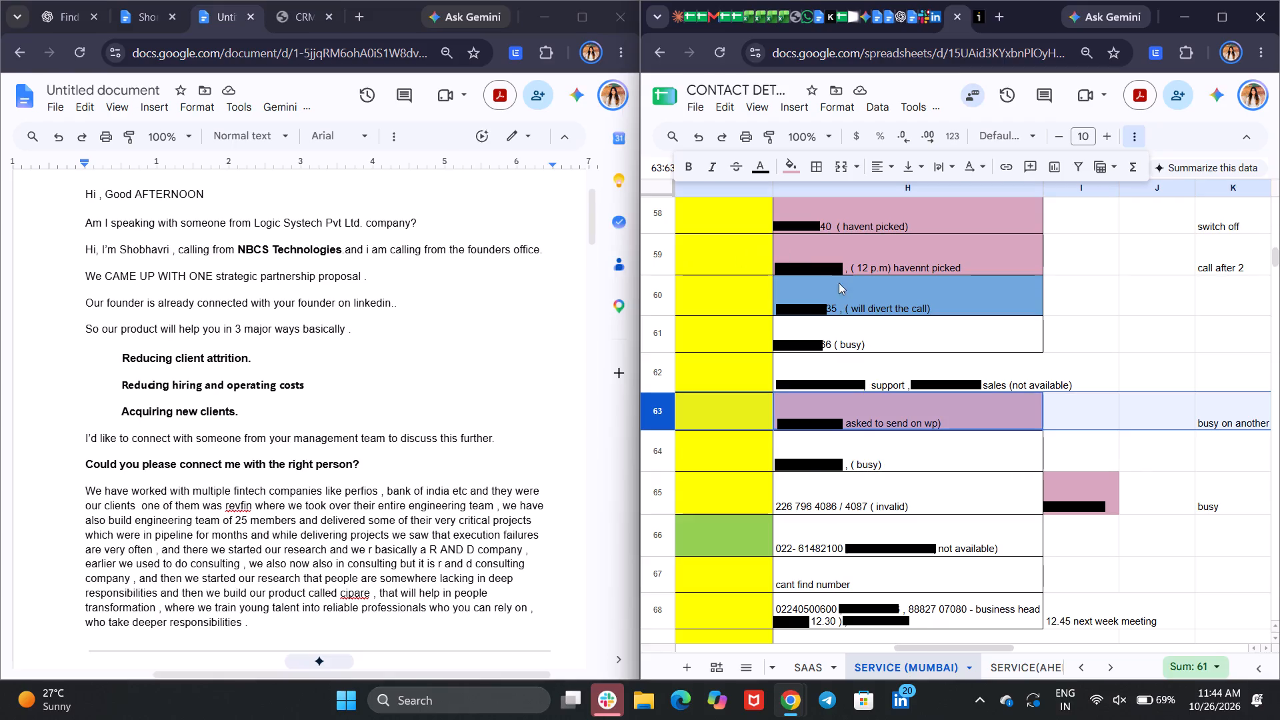
{"action": "scroll", "coordinate": [997, 420], "scroll_direction": "left", "scroll_amount": 6}
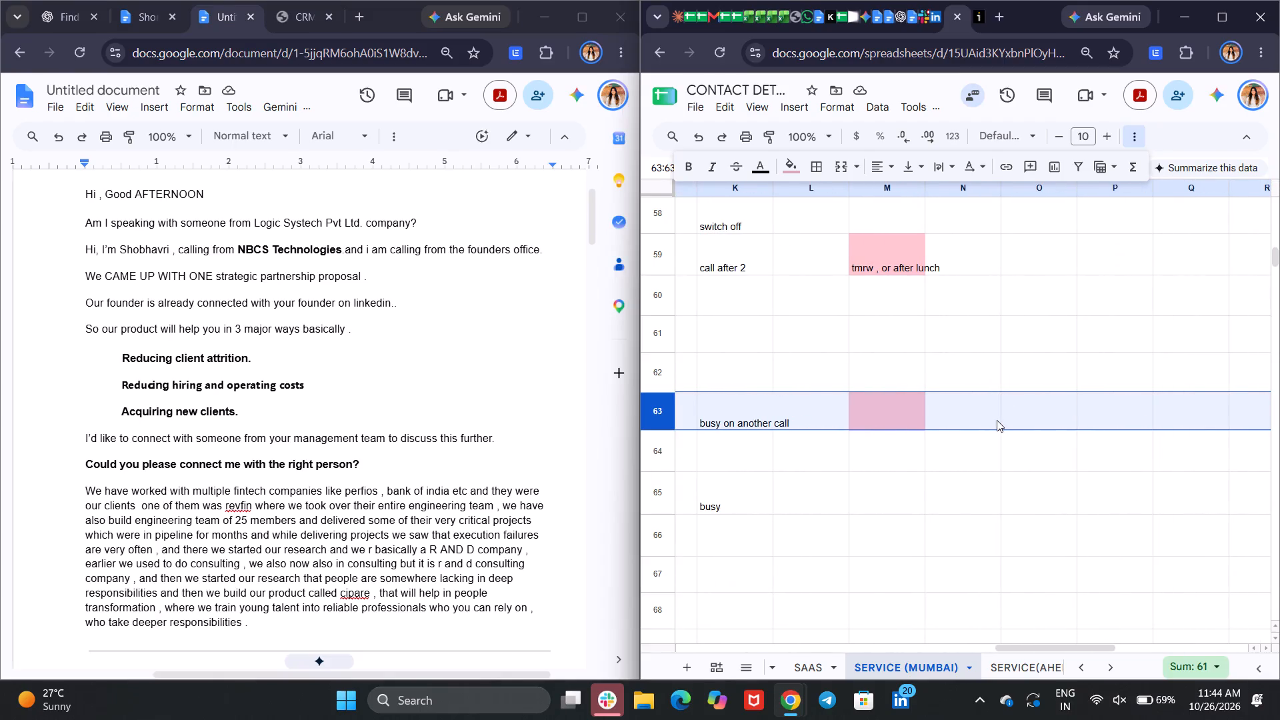
{"action": "double_click", "coordinate": [869, 420]}
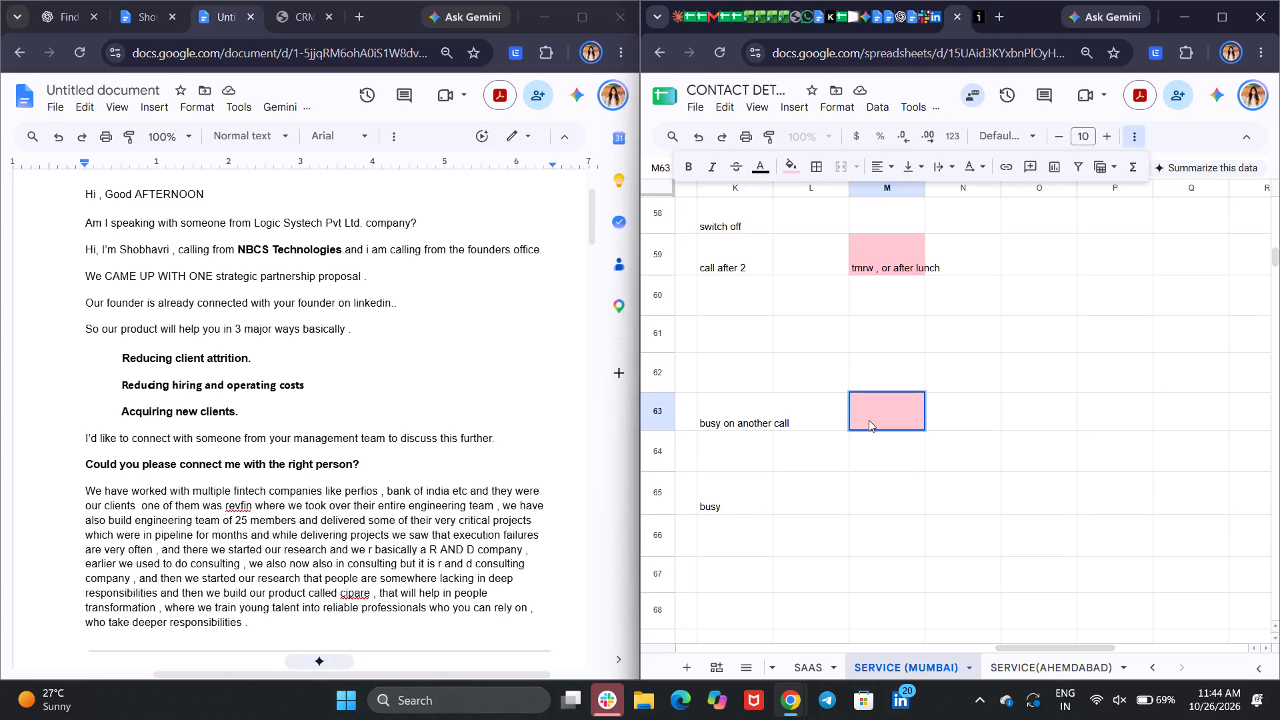
{"action": "type", "text": "tmrw call"}
{"action": "left_click", "coordinate": [855, 487]}
Select row 73 and check its contact person, role, phone numbers and earlier call notes.
{"action": "scroll", "coordinate": [855, 487], "scroll_direction": "right", "scroll_amount": 4}
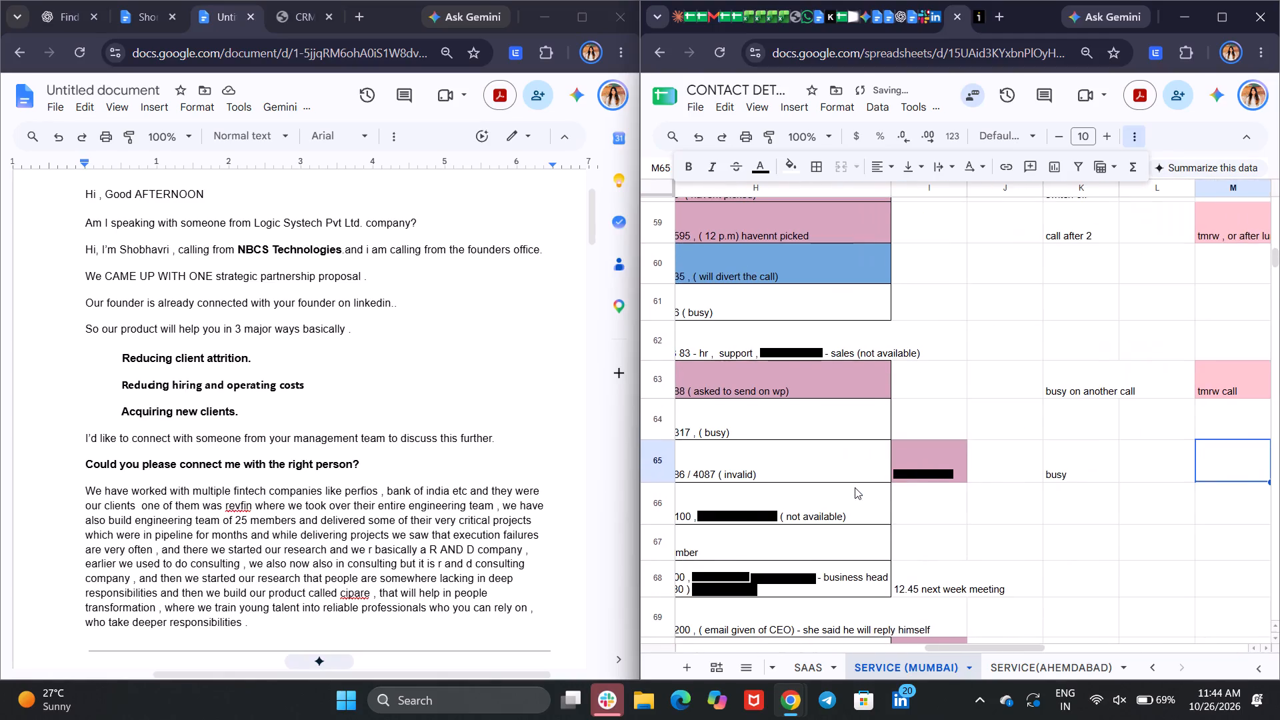
{"action": "scroll", "coordinate": [855, 487], "scroll_direction": "left", "scroll_amount": 4}
{"action": "scroll", "coordinate": [855, 487], "scroll_direction": "down", "scroll_amount": 1}
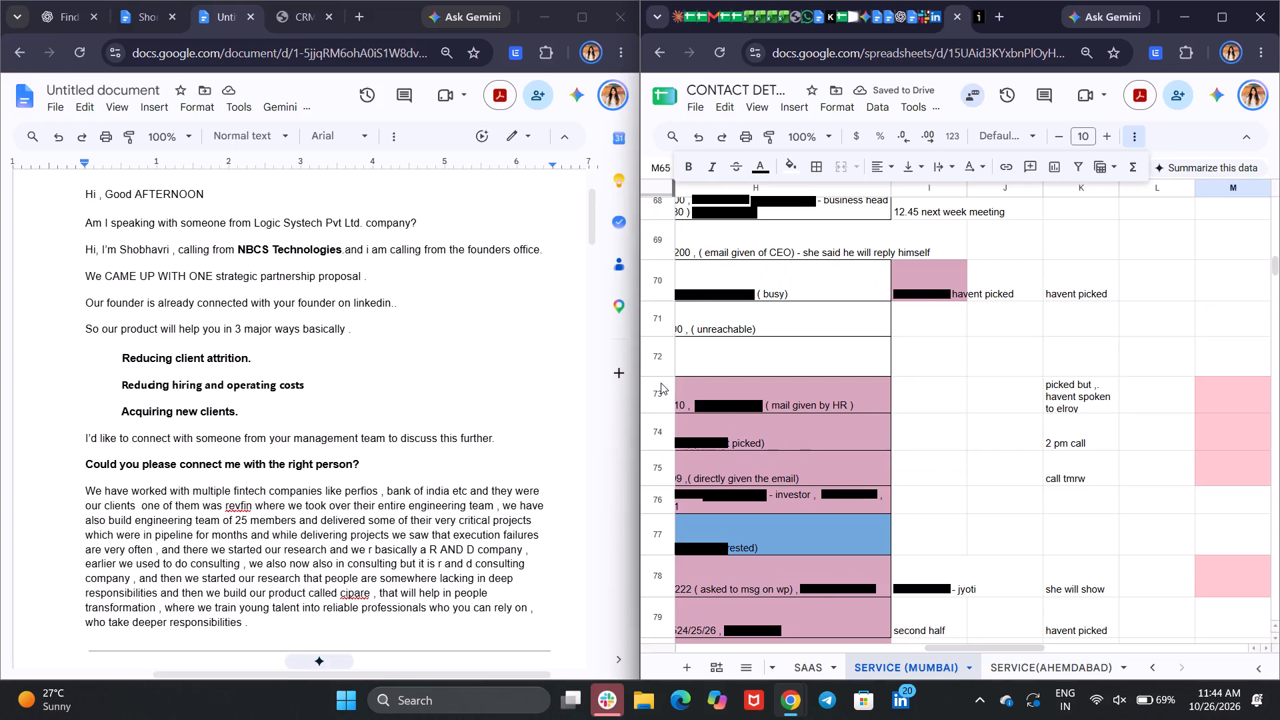
{"action": "left_click", "coordinate": [654, 395]}
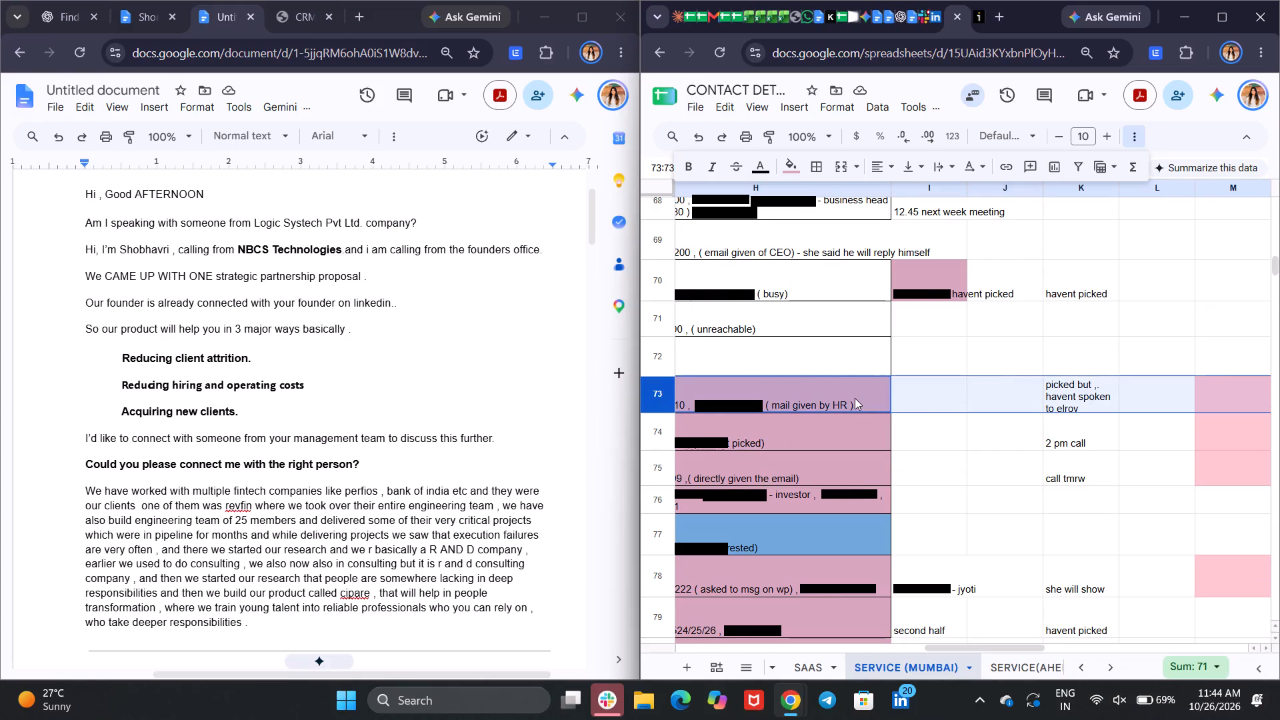
{"action": "scroll", "coordinate": [855, 398], "scroll_direction": "right", "scroll_amount": 11}
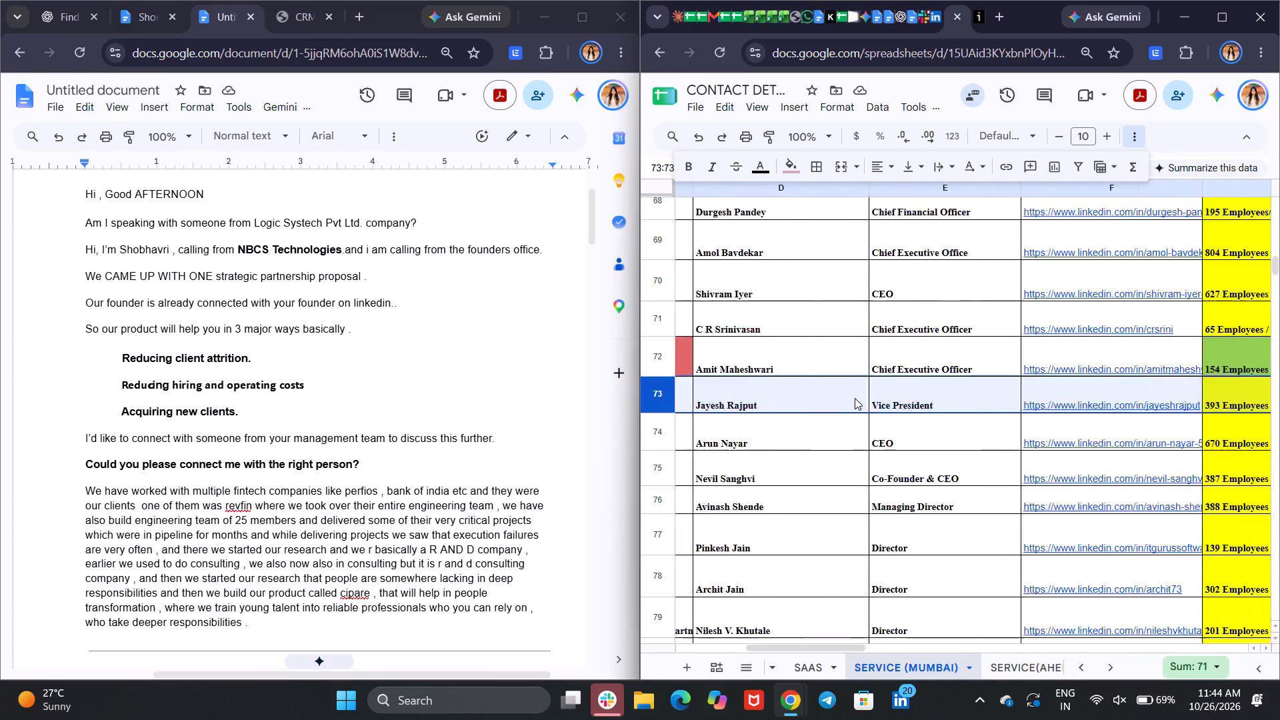
{"action": "scroll", "coordinate": [855, 398], "scroll_direction": "left", "scroll_amount": 8}
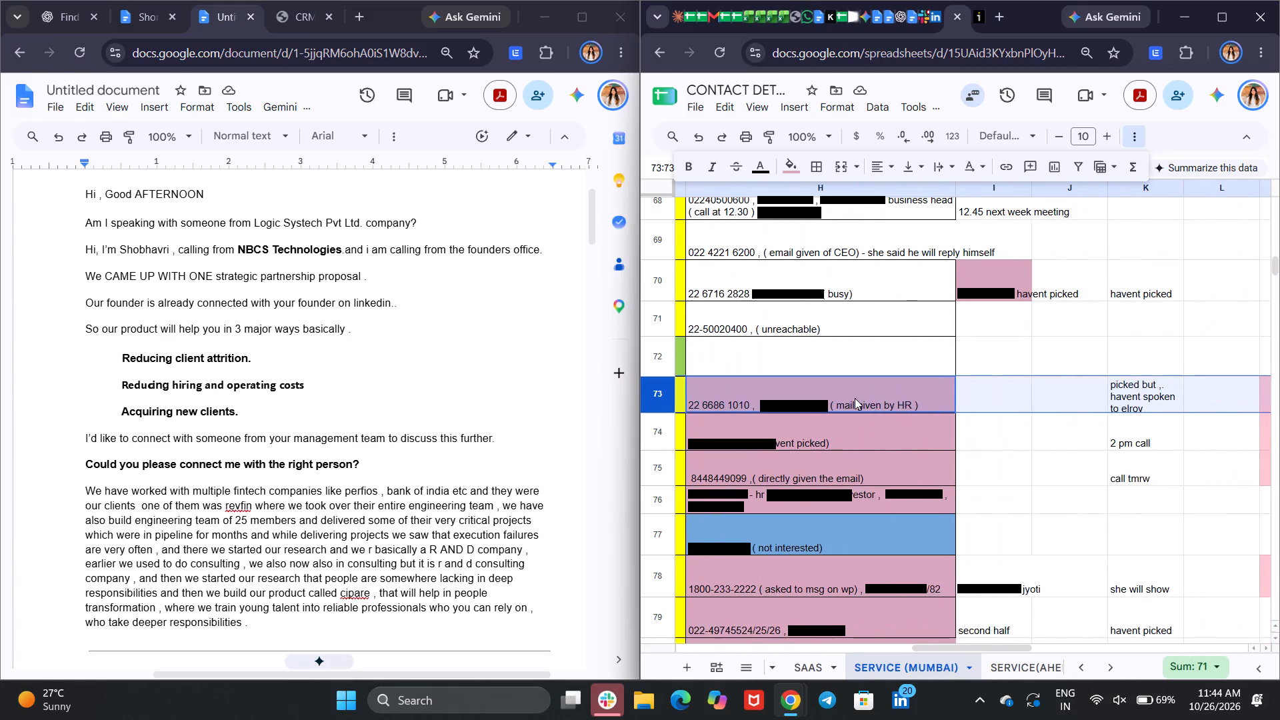
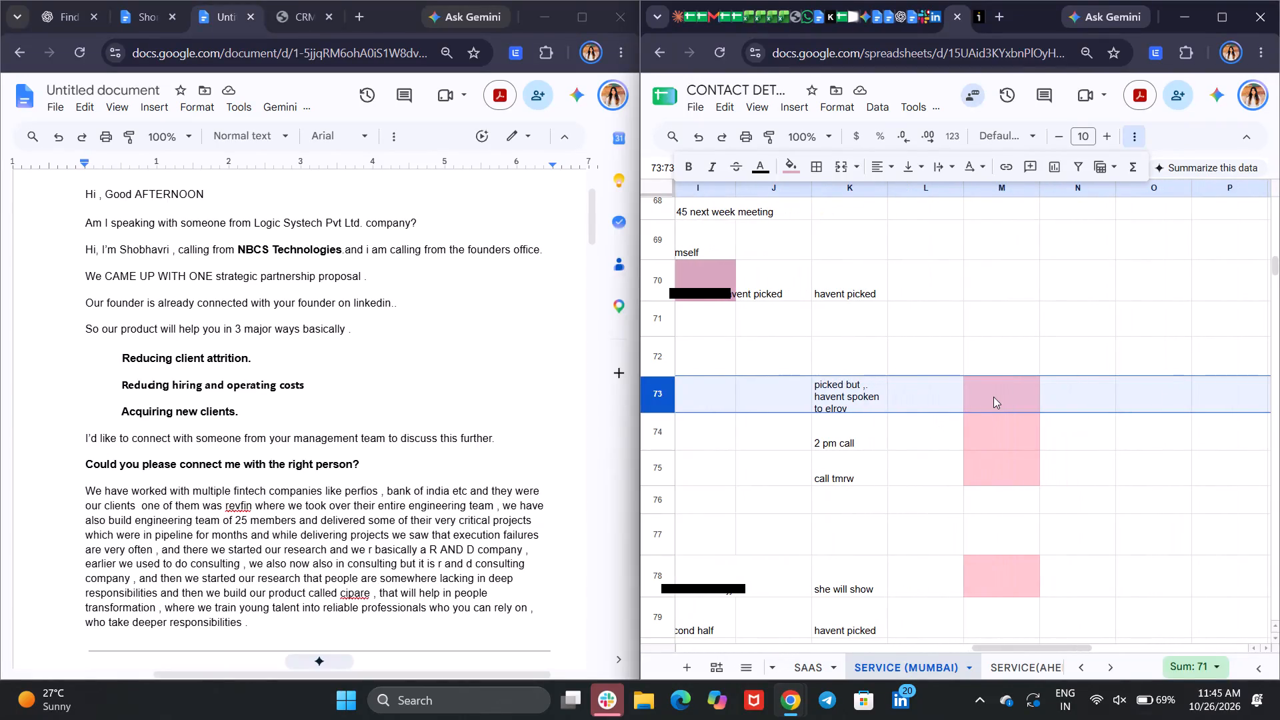
Record "havent picked" as the follow-up outcome in column M of row 73.
{"action": "double_click", "coordinate": [993, 397]}
{"action": "type", "text": "havent picked"}
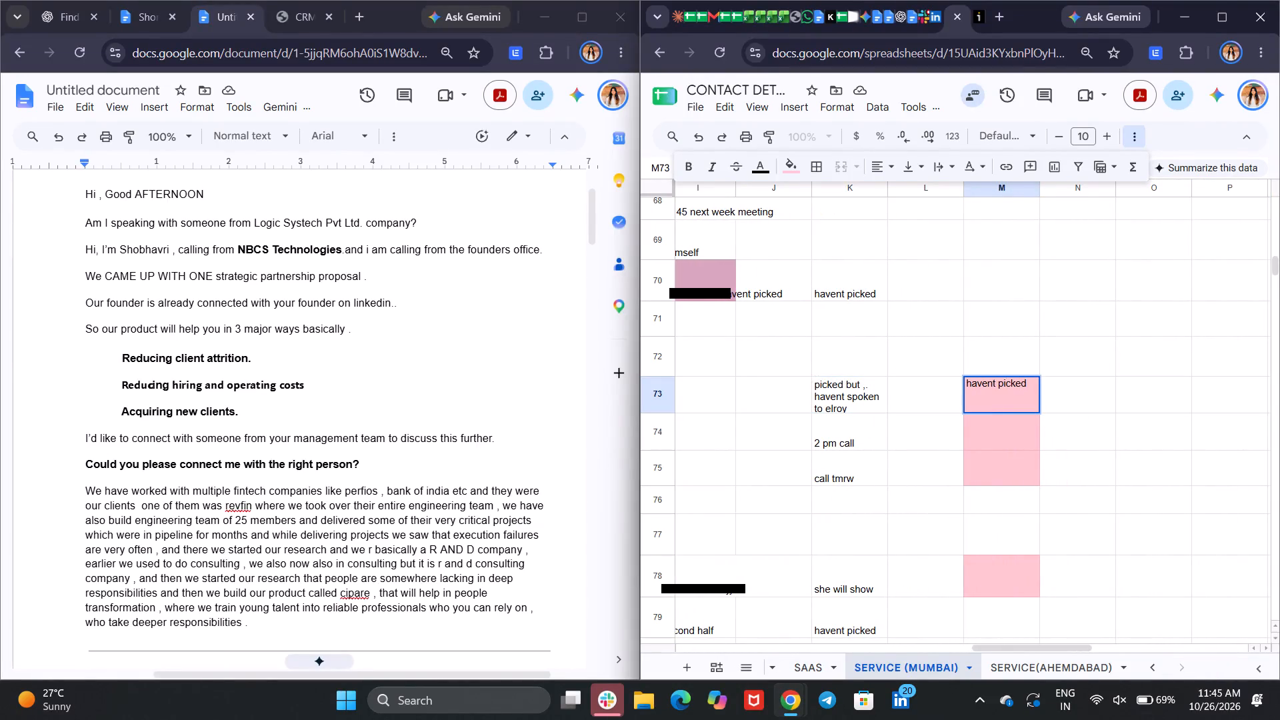
Review the contact numbers and earlier call notes for rows 74 and 75 across columns G to M.
{"action": "left_click", "coordinate": [657, 429]}
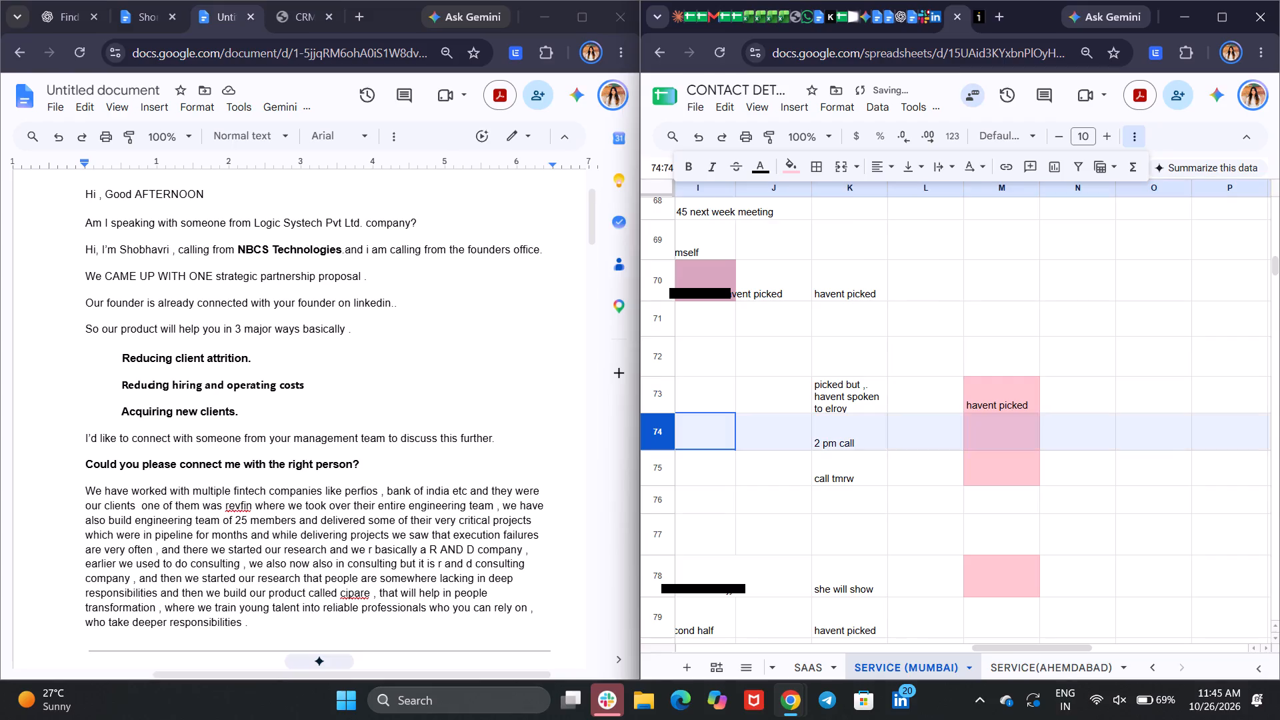
{"action": "scroll", "coordinate": [657, 429], "scroll_direction": "right", "scroll_amount": 2}
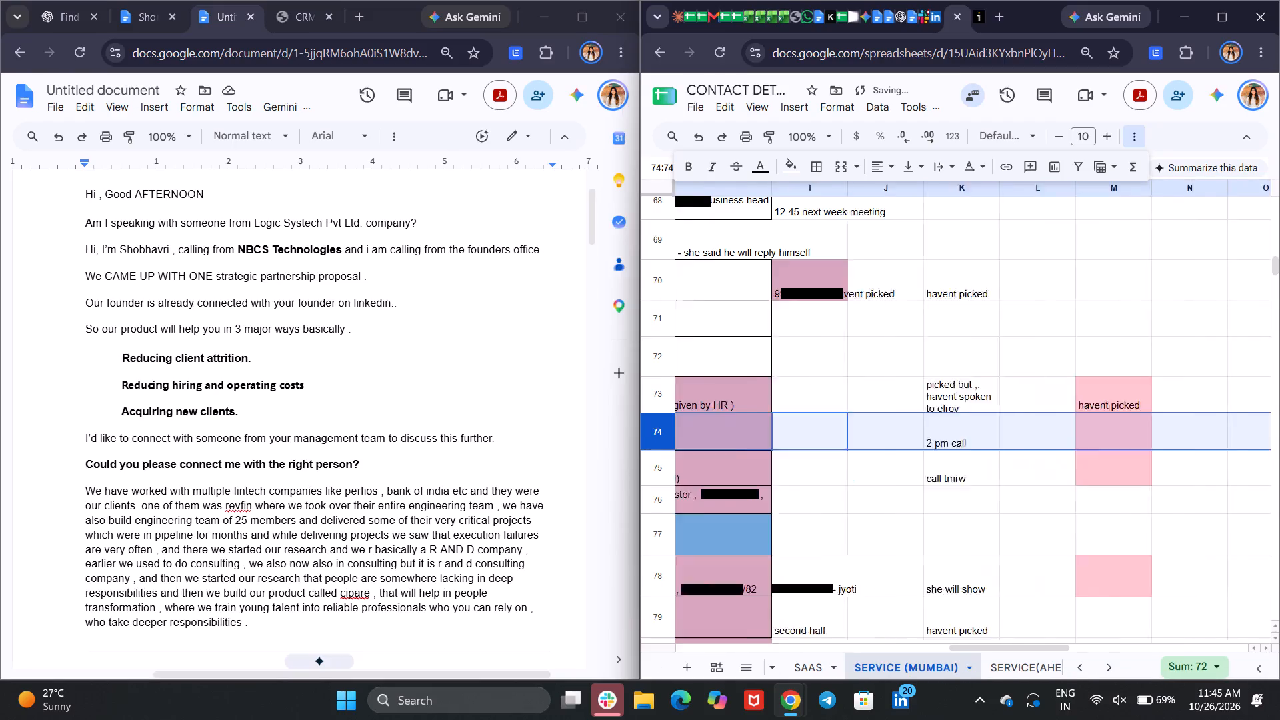
{"action": "scroll", "coordinate": [657, 429], "scroll_direction": "right", "scroll_amount": 2}
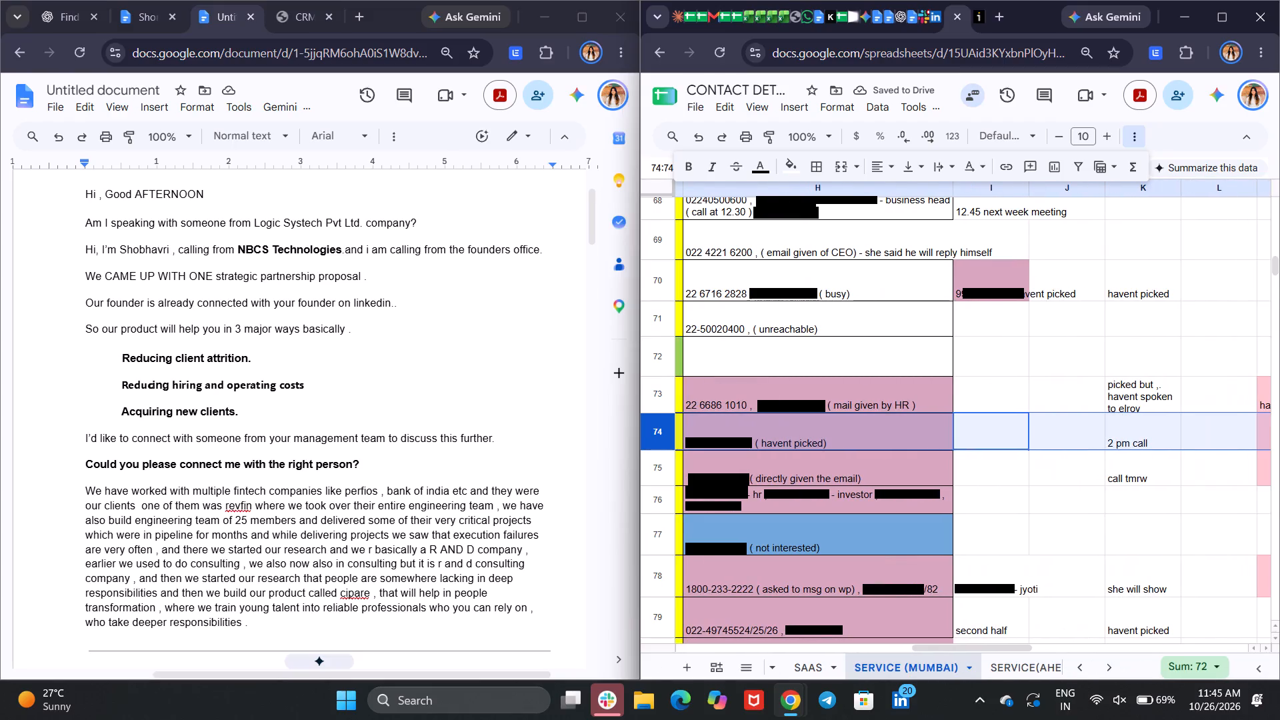
{"action": "left_click", "coordinate": [657, 476]}
{"action": "scroll", "coordinate": [739, 480], "scroll_direction": "right", "scroll_amount": 4}
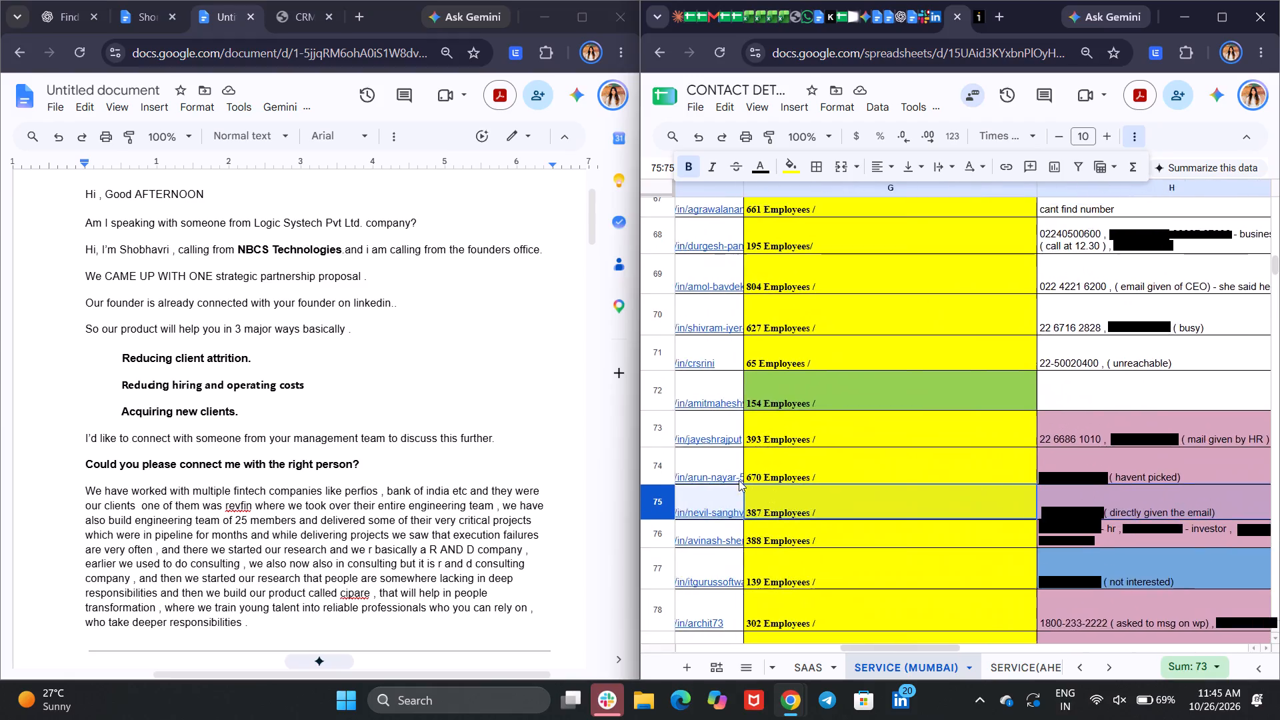
{"action": "scroll", "coordinate": [739, 480], "scroll_direction": "right", "scroll_amount": 4}
{"action": "scroll", "coordinate": [739, 480], "scroll_direction": "left", "scroll_amount": 9}
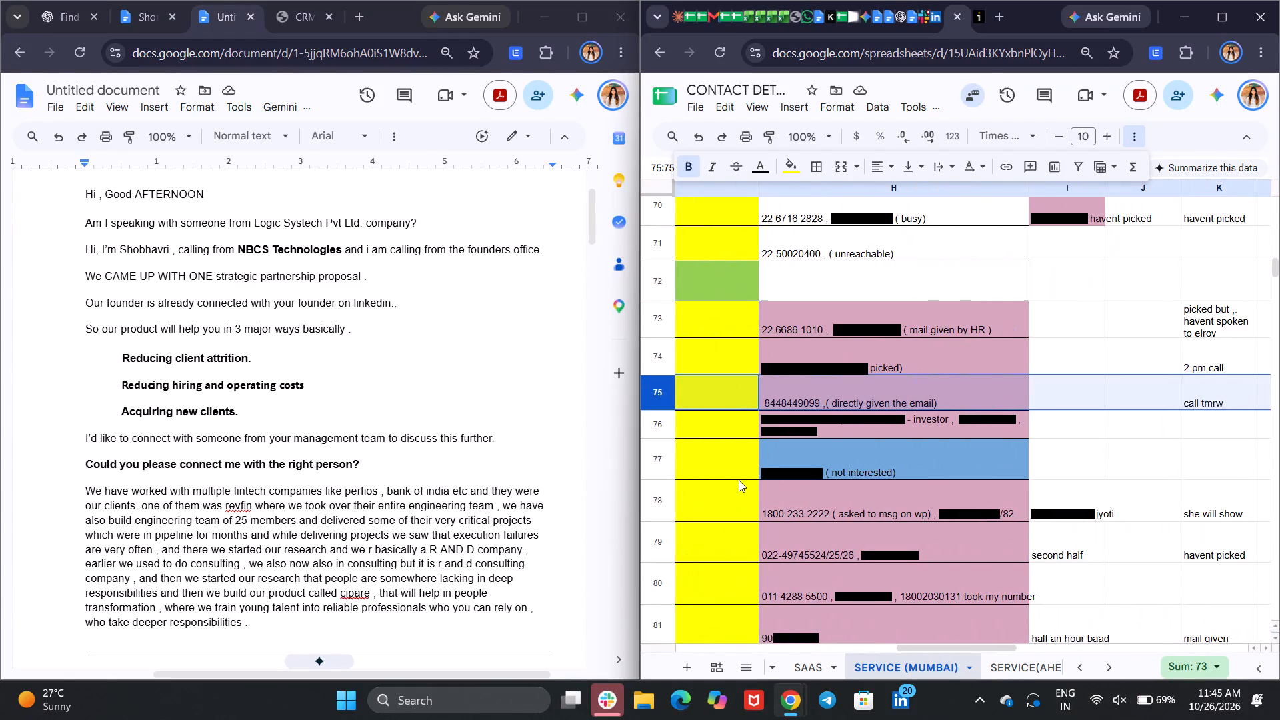
{"action": "scroll", "coordinate": [739, 480], "scroll_direction": "up", "scroll_amount": 1}
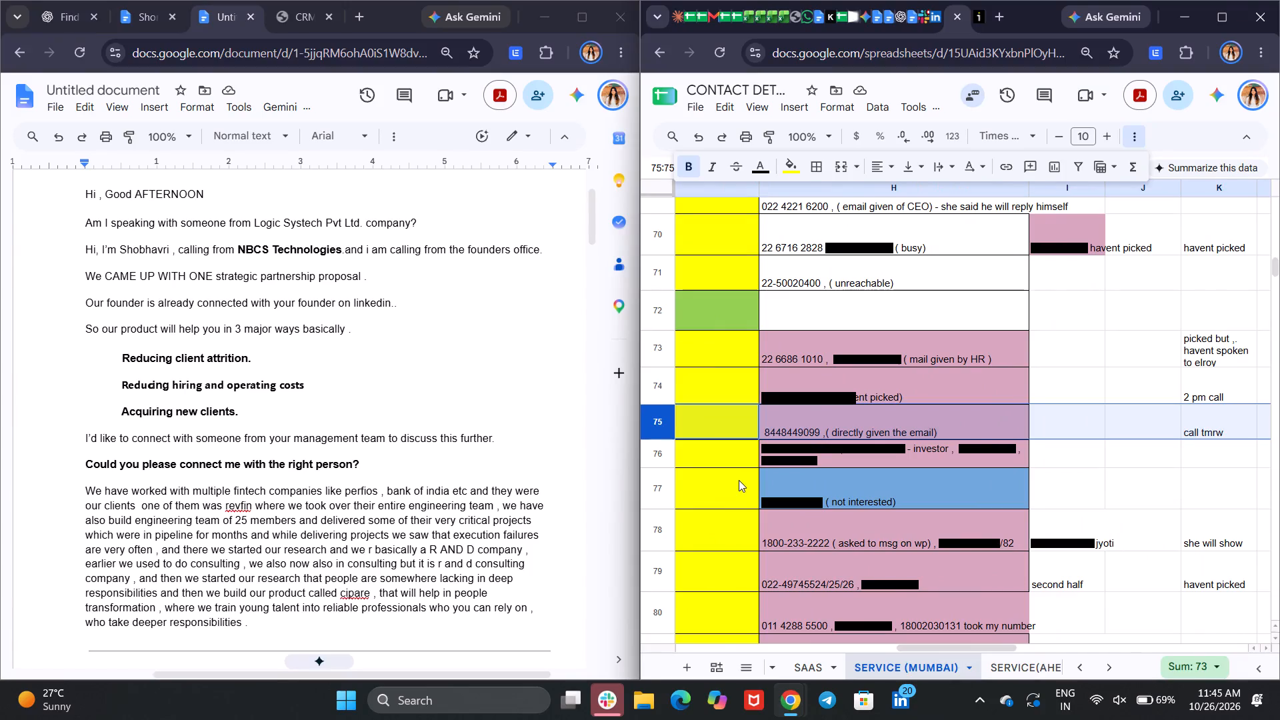
{"action": "scroll", "coordinate": [739, 480], "scroll_direction": "left", "scroll_amount": 4}
{"action": "scroll", "coordinate": [739, 480], "scroll_direction": "right", "scroll_amount": 2}
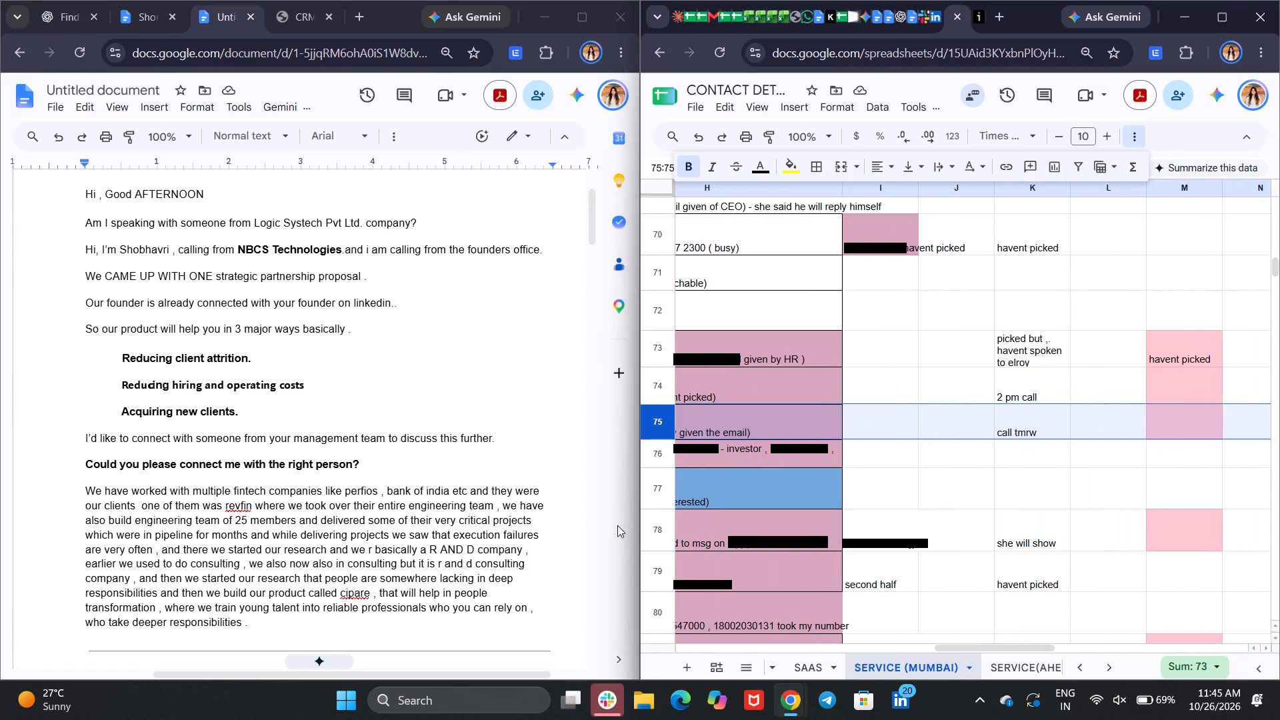
Review the phone numbers and earlier call notes of rows 78 and 81 as the next leads for follow-up.
{"action": "left_click", "coordinate": [665, 526]}
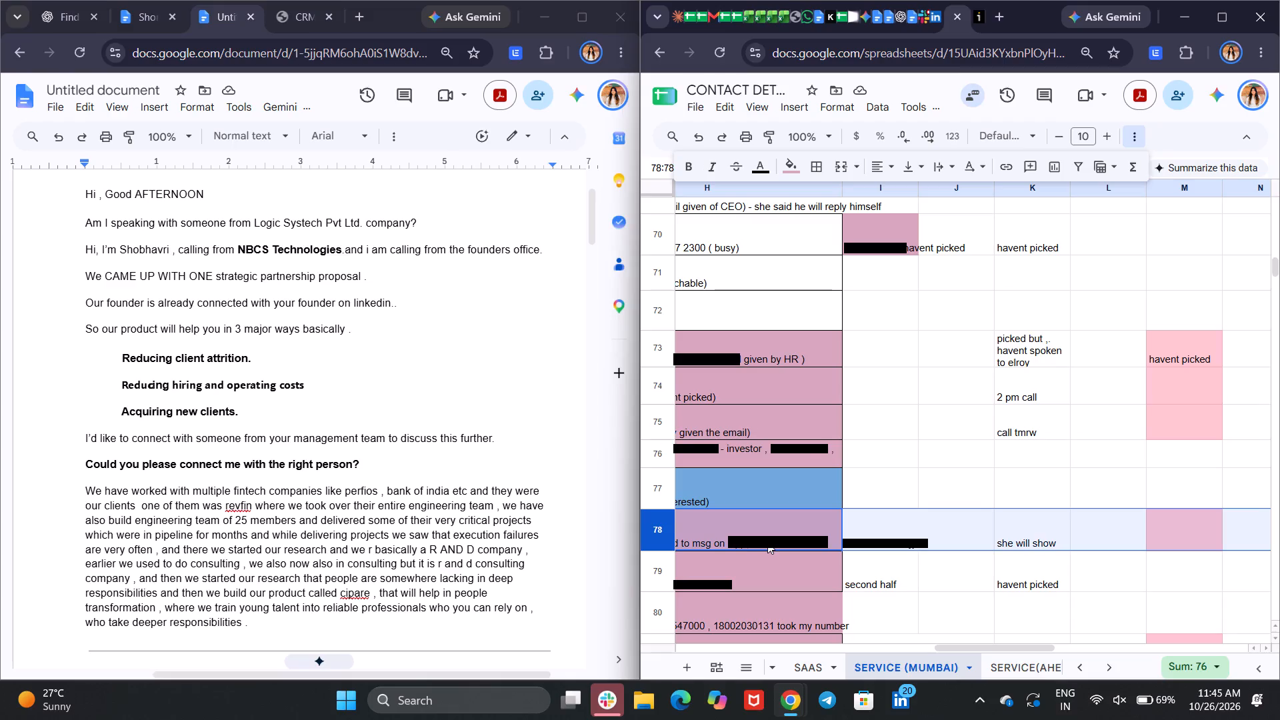
{"action": "scroll", "coordinate": [767, 542], "scroll_direction": "down", "scroll_amount": 1}
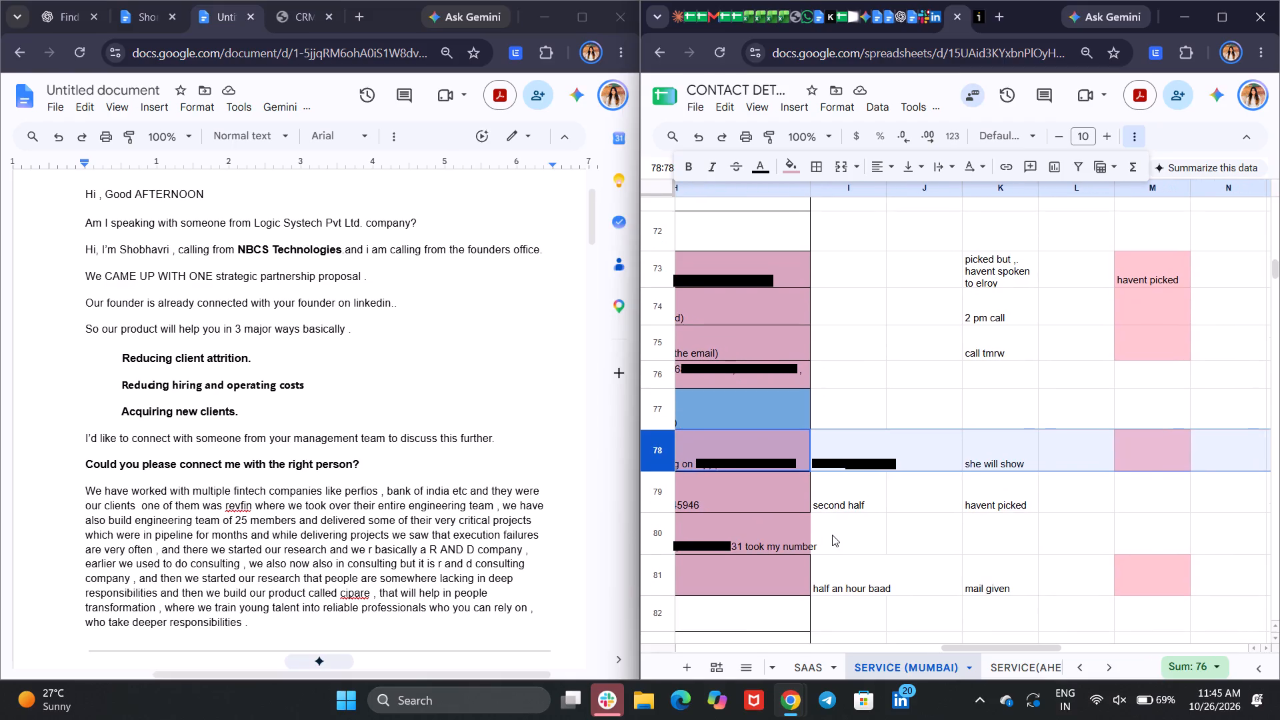
{"action": "scroll", "coordinate": [832, 535], "scroll_direction": "right", "scroll_amount": 3}
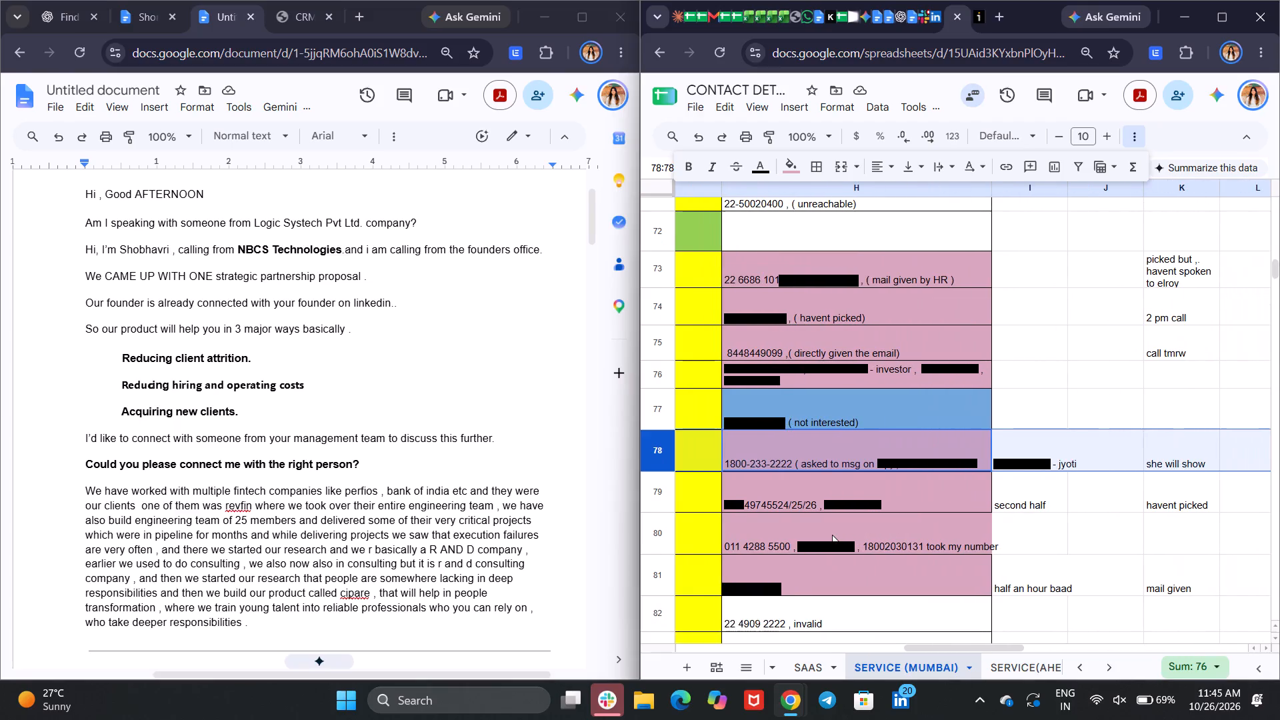
{"action": "scroll", "coordinate": [832, 535], "scroll_direction": "down", "scroll_amount": 1}
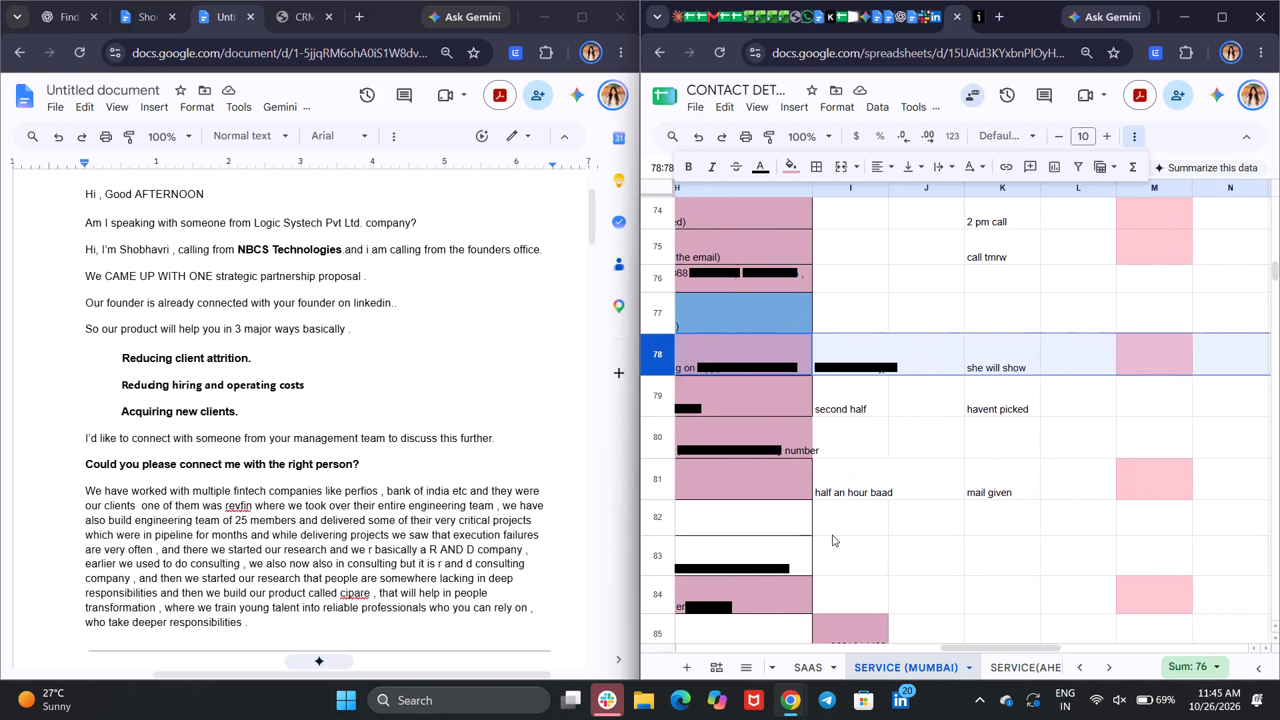
{"action": "scroll", "coordinate": [832, 535], "scroll_direction": "down", "scroll_amount": 1}
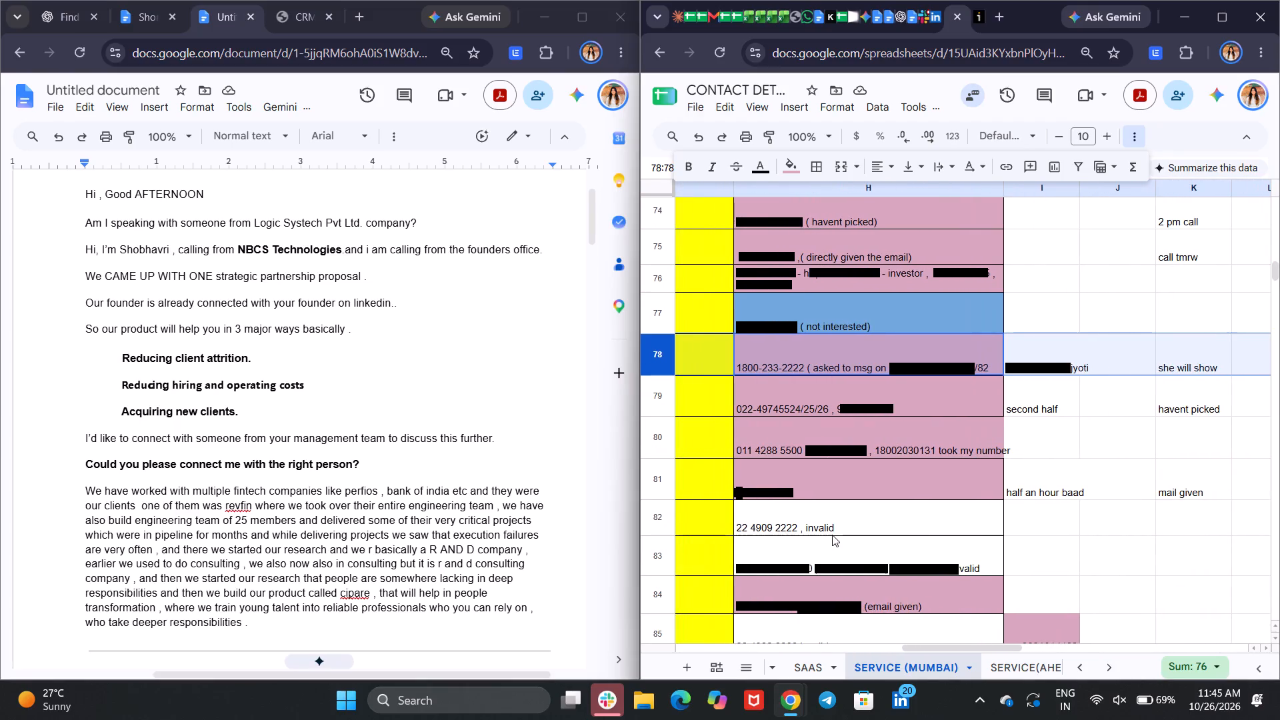
{"action": "left_click", "coordinate": [650, 478]}
{"action": "scroll", "coordinate": [738, 470], "scroll_direction": "right", "scroll_amount": 1}
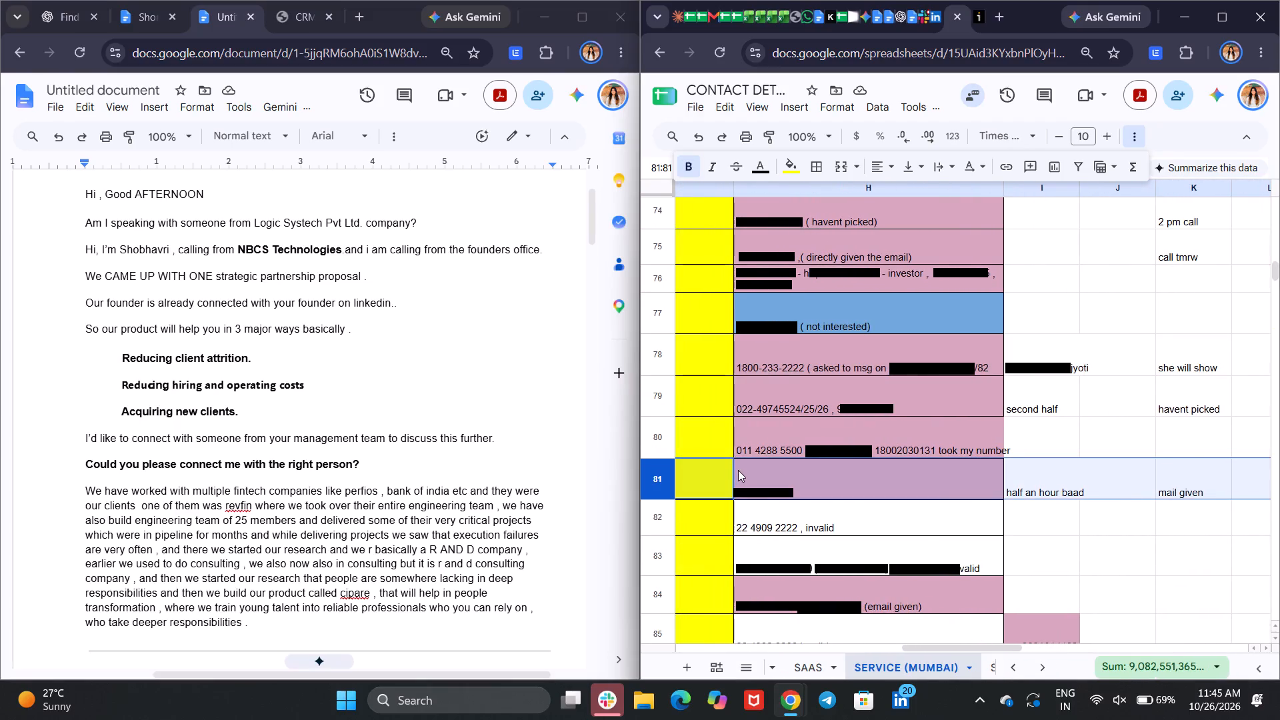
{"action": "scroll", "coordinate": [738, 470], "scroll_direction": "right", "scroll_amount": 1}
{"action": "scroll", "coordinate": [738, 470], "scroll_direction": "left", "scroll_amount": 3}
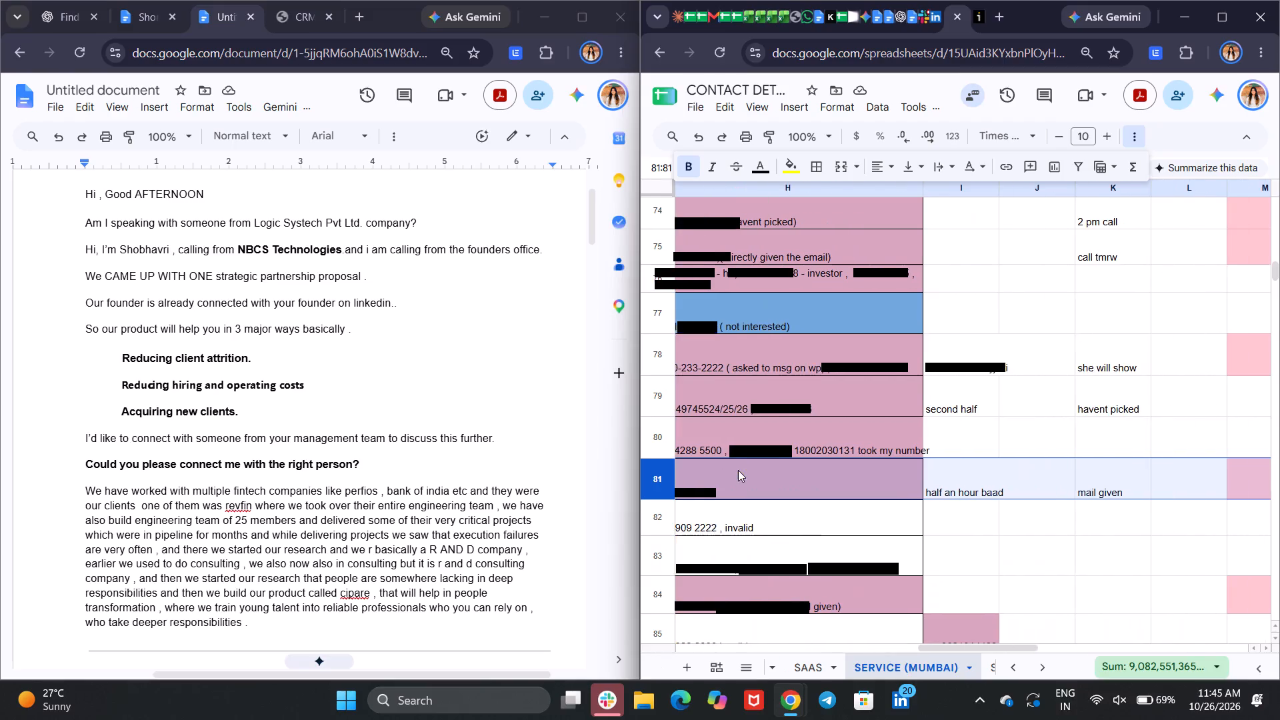
{"action": "scroll", "coordinate": [738, 470], "scroll_direction": "left", "scroll_amount": 1}
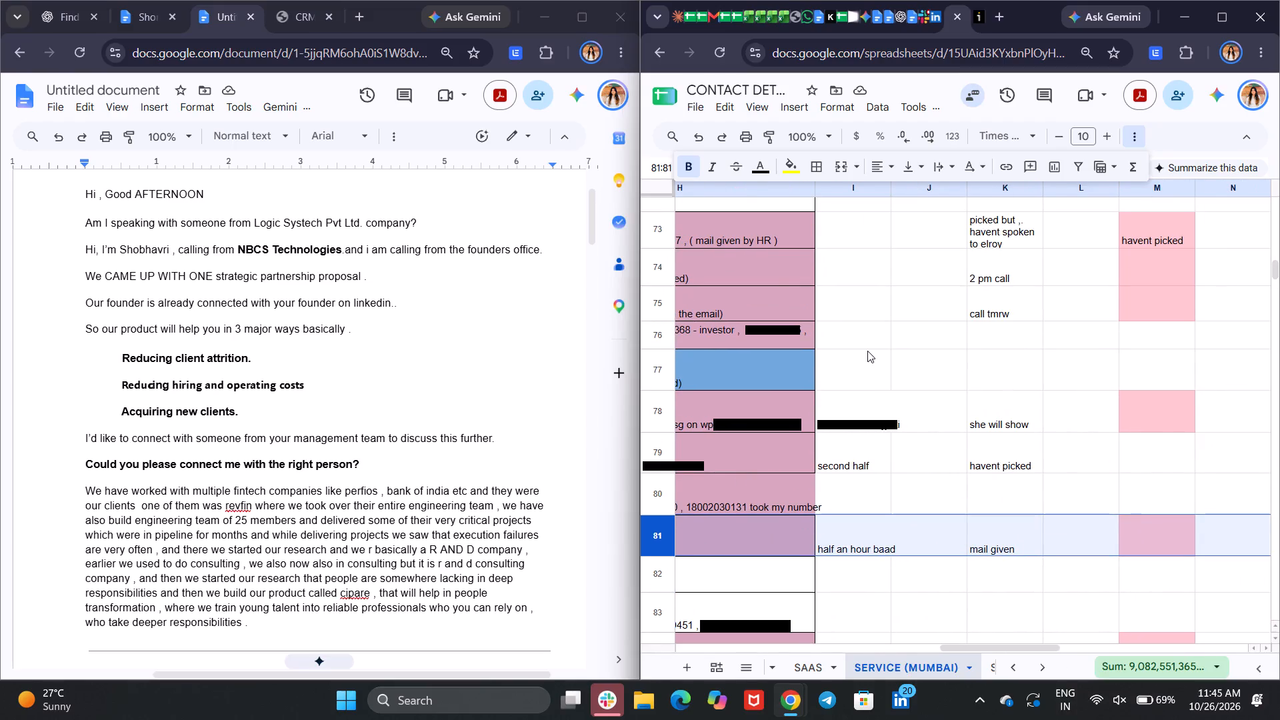
{"action": "scroll", "coordinate": [867, 351], "scroll_direction": "right", "scroll_amount": 2}
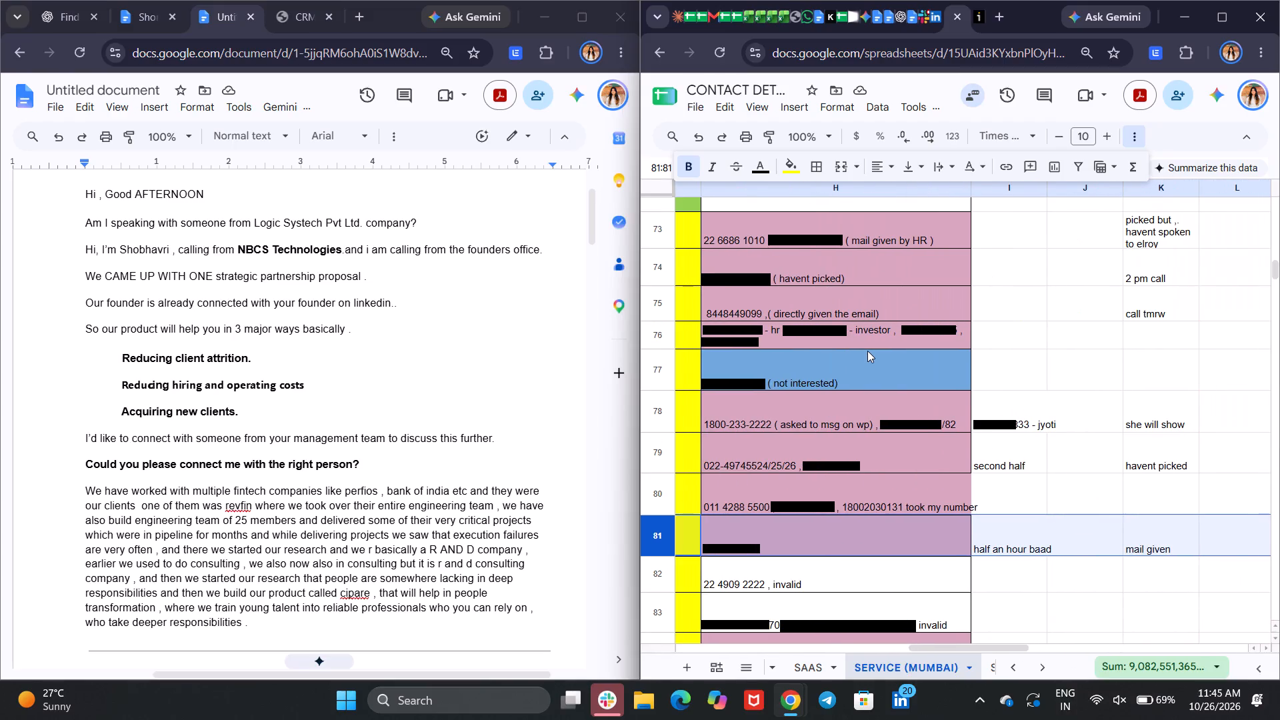
Go back to row 75 and check its contact number, column K call note and column M cell, comparing with row 74.
{"action": "left_click", "coordinate": [652, 315]}
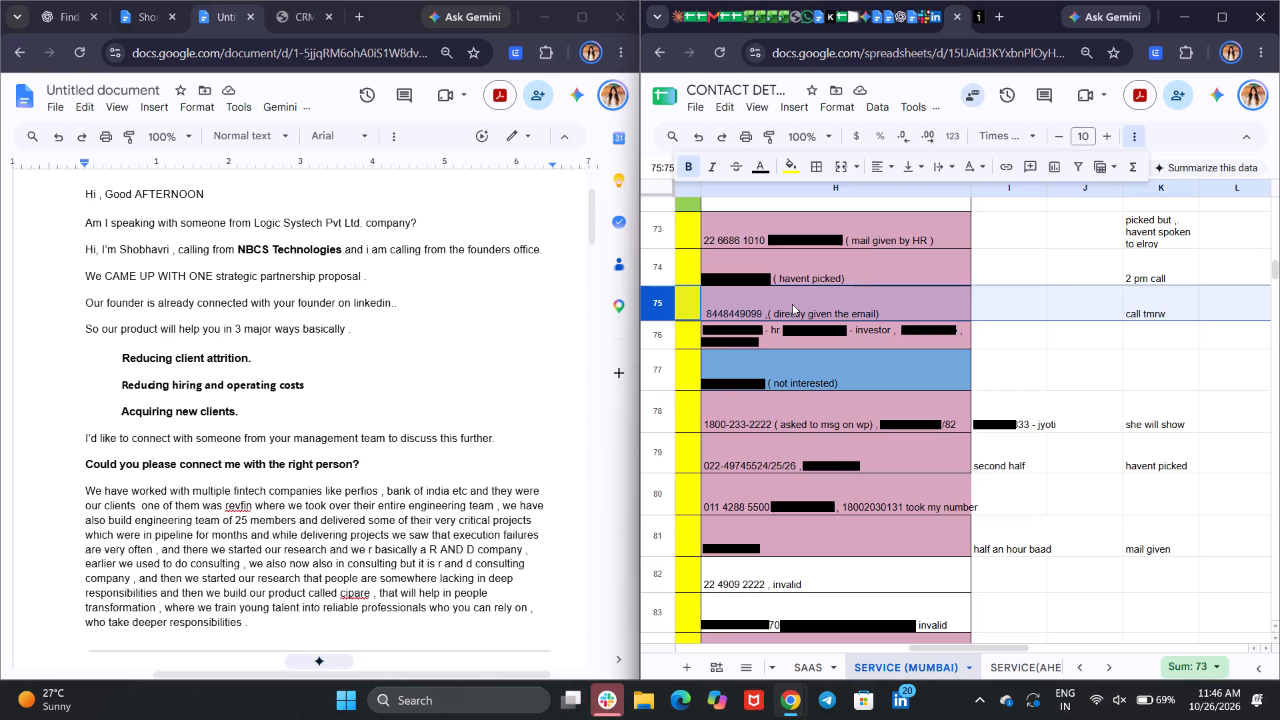
{"action": "scroll", "coordinate": [792, 304], "scroll_direction": "left", "scroll_amount": 2}
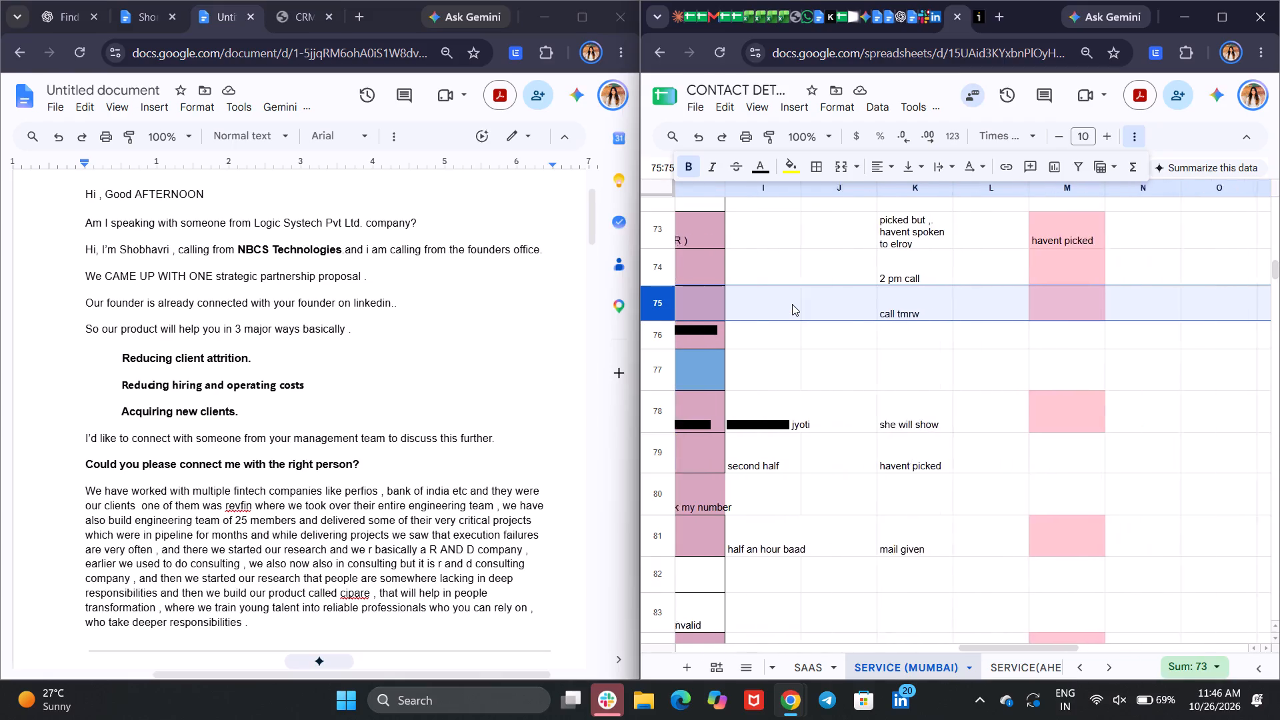
{"action": "scroll", "coordinate": [792, 304], "scroll_direction": "left", "scroll_amount": 2}
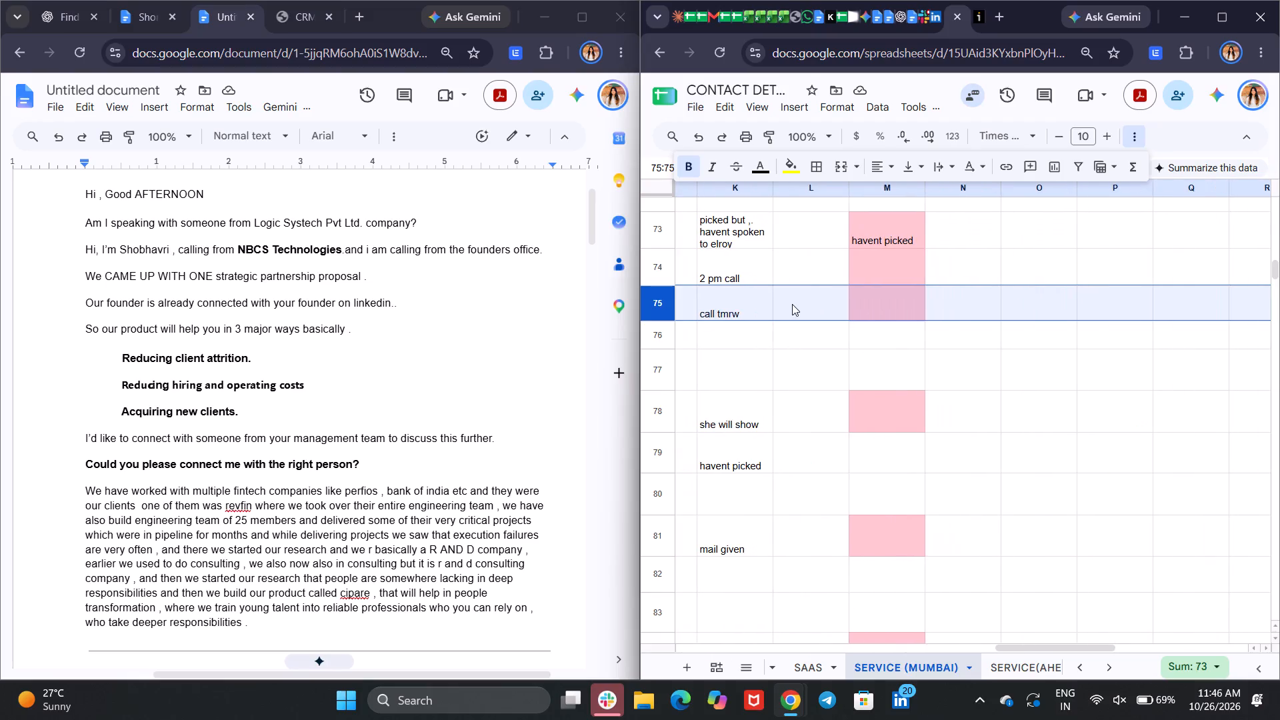
{"action": "scroll", "coordinate": [792, 304], "scroll_direction": "left", "scroll_amount": 2}
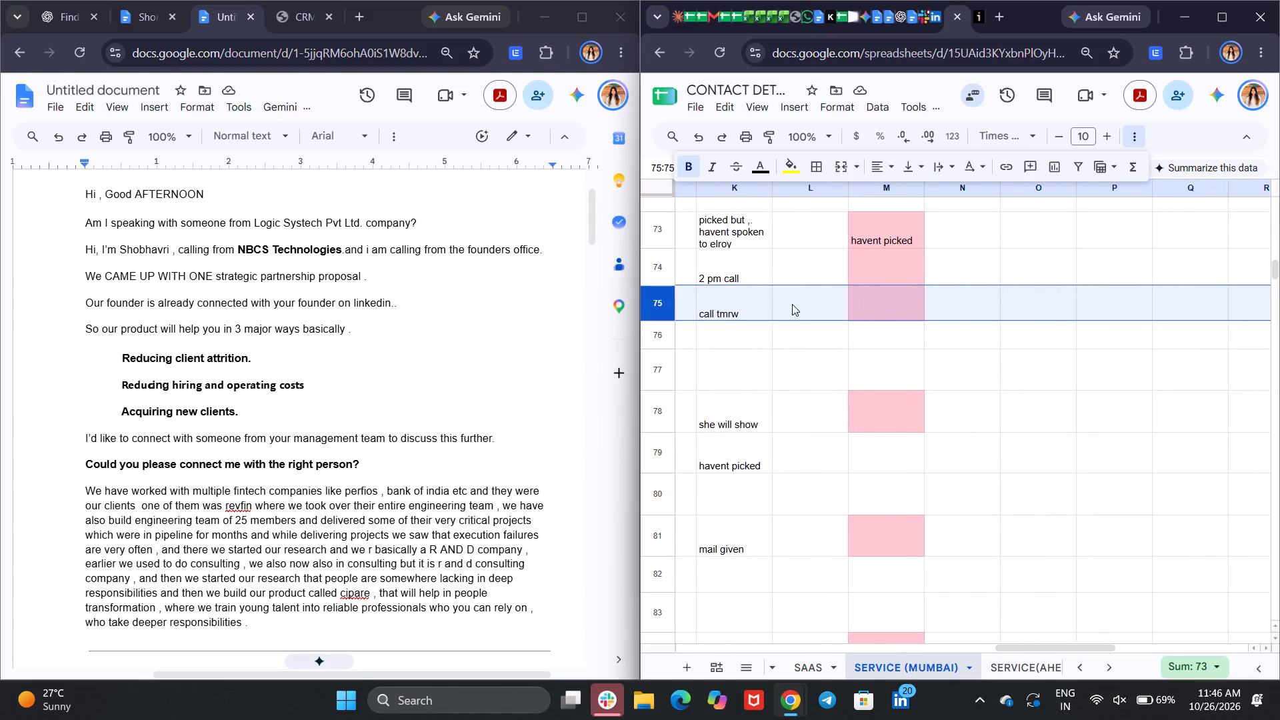
{"action": "left_click", "coordinate": [901, 266]}
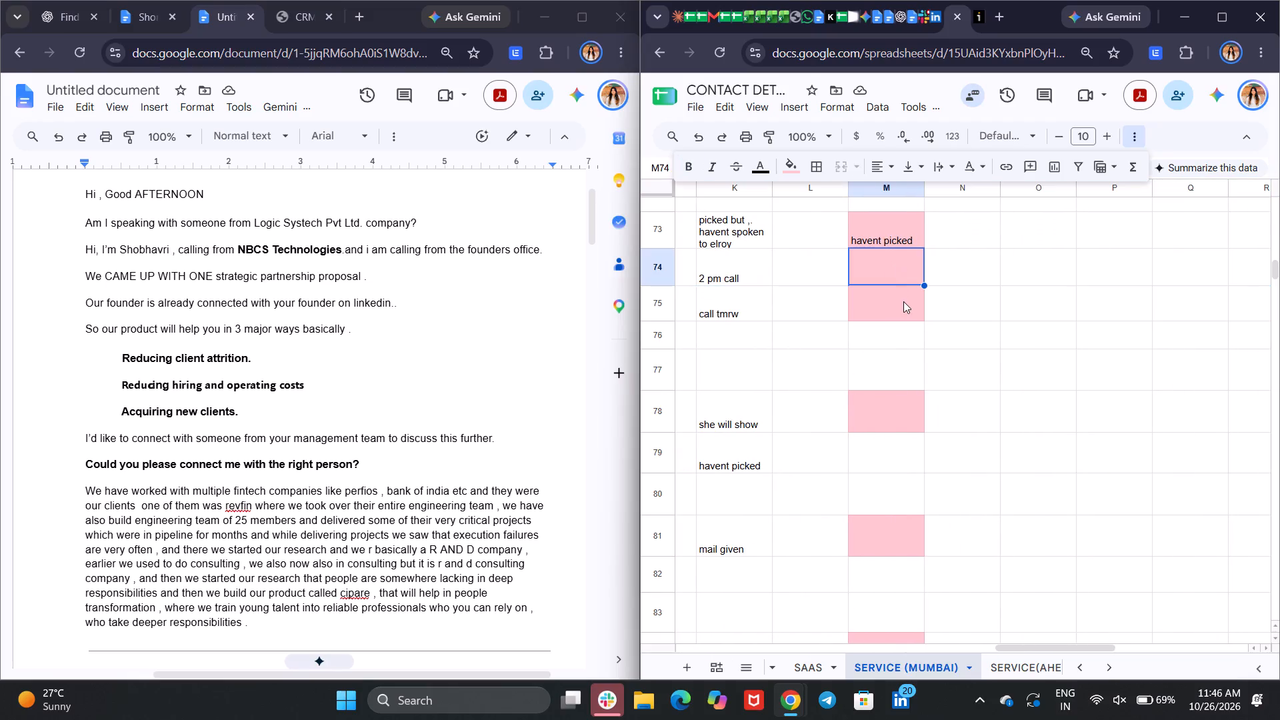
{"action": "left_click", "coordinate": [905, 307]}
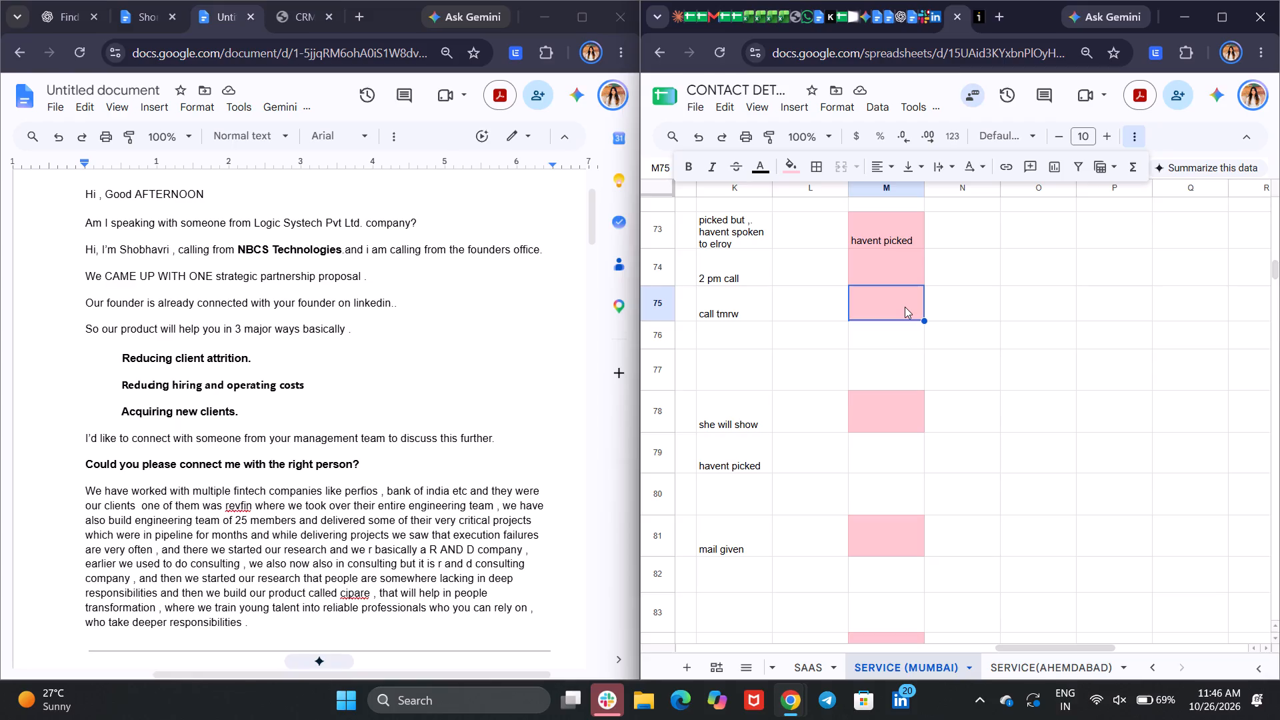
{"action": "left_click", "coordinate": [891, 263]}
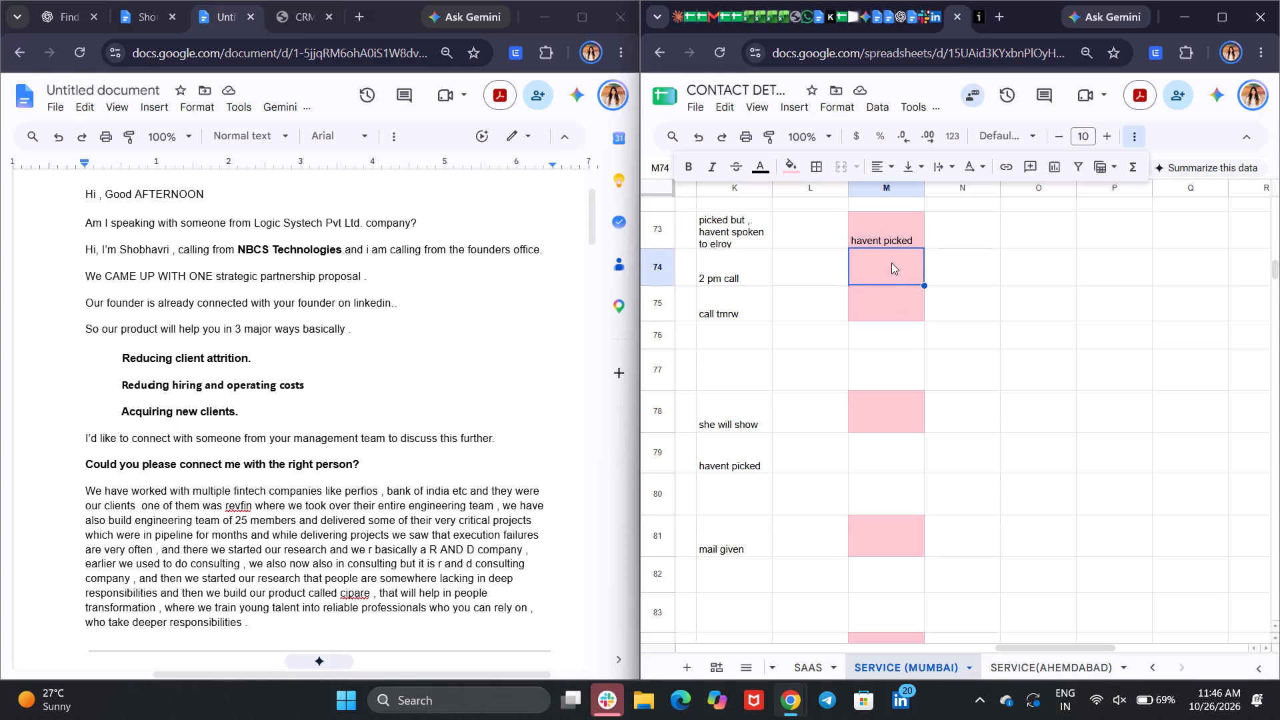
{"action": "left_click", "coordinate": [887, 305]}
{"action": "scroll", "coordinate": [887, 305], "scroll_direction": "right", "scroll_amount": 2}
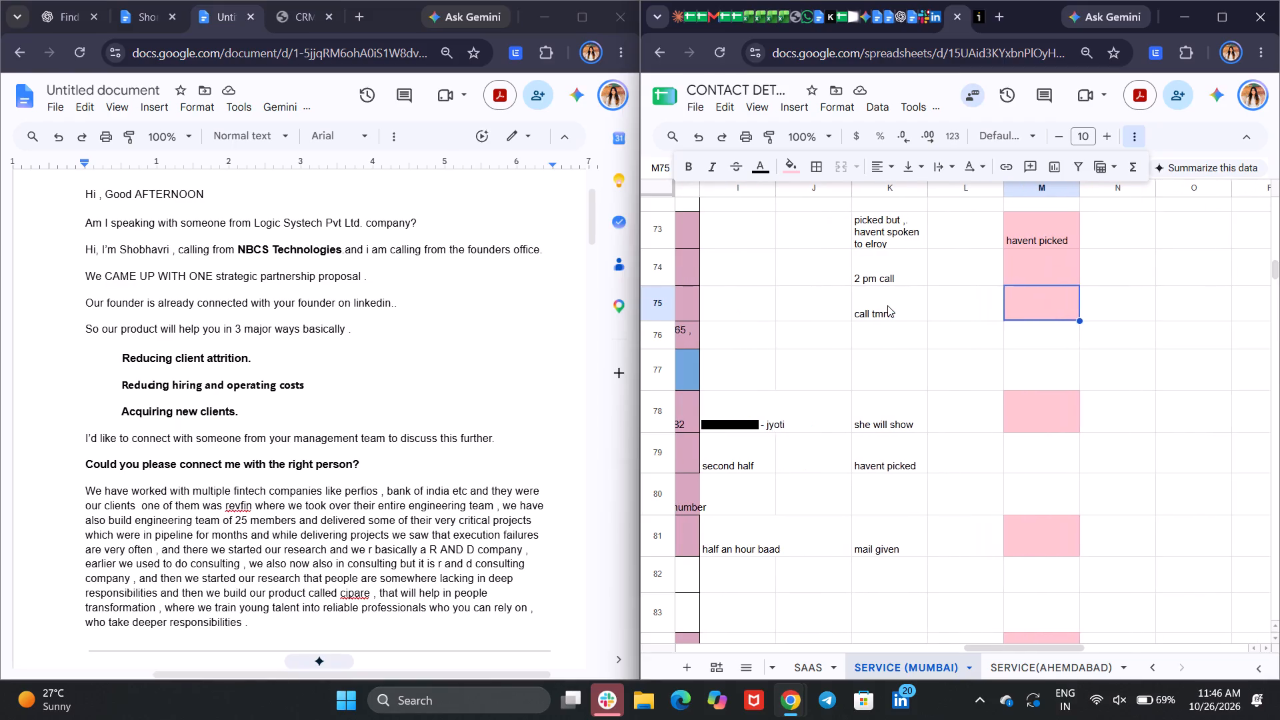
{"action": "left_click", "coordinate": [887, 305]}
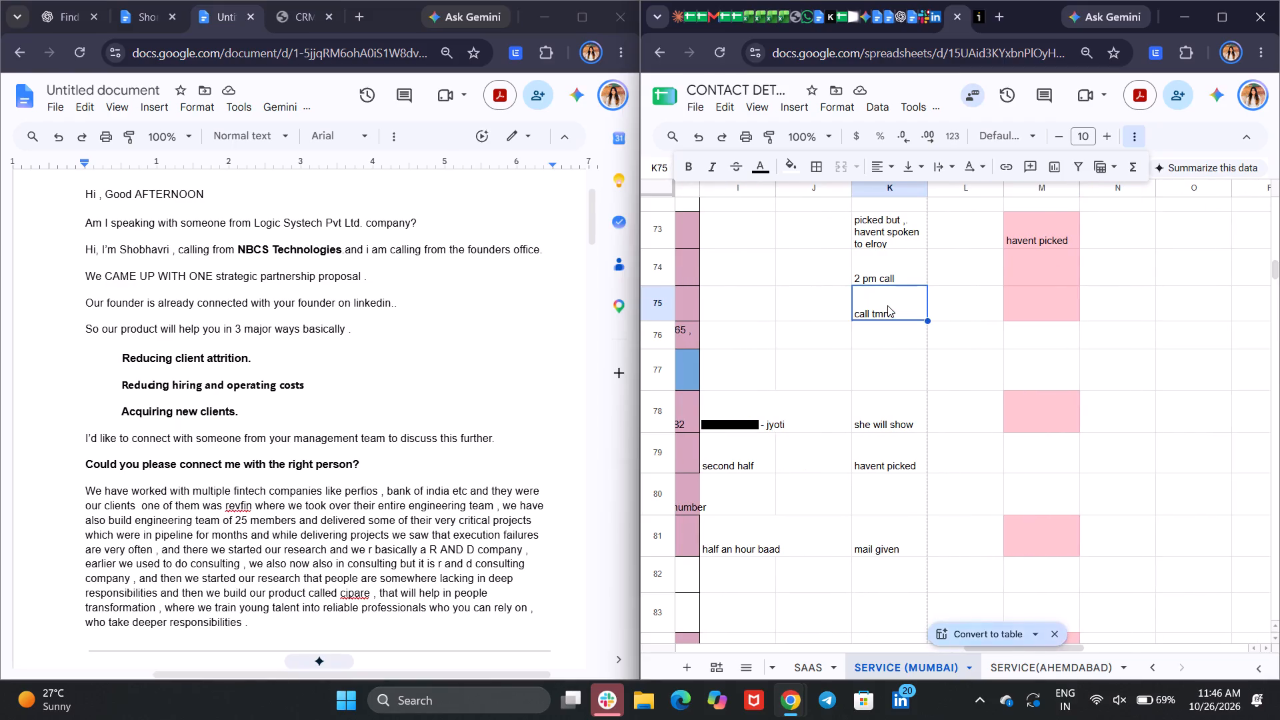
{"action": "left_click", "coordinate": [1046, 302]}
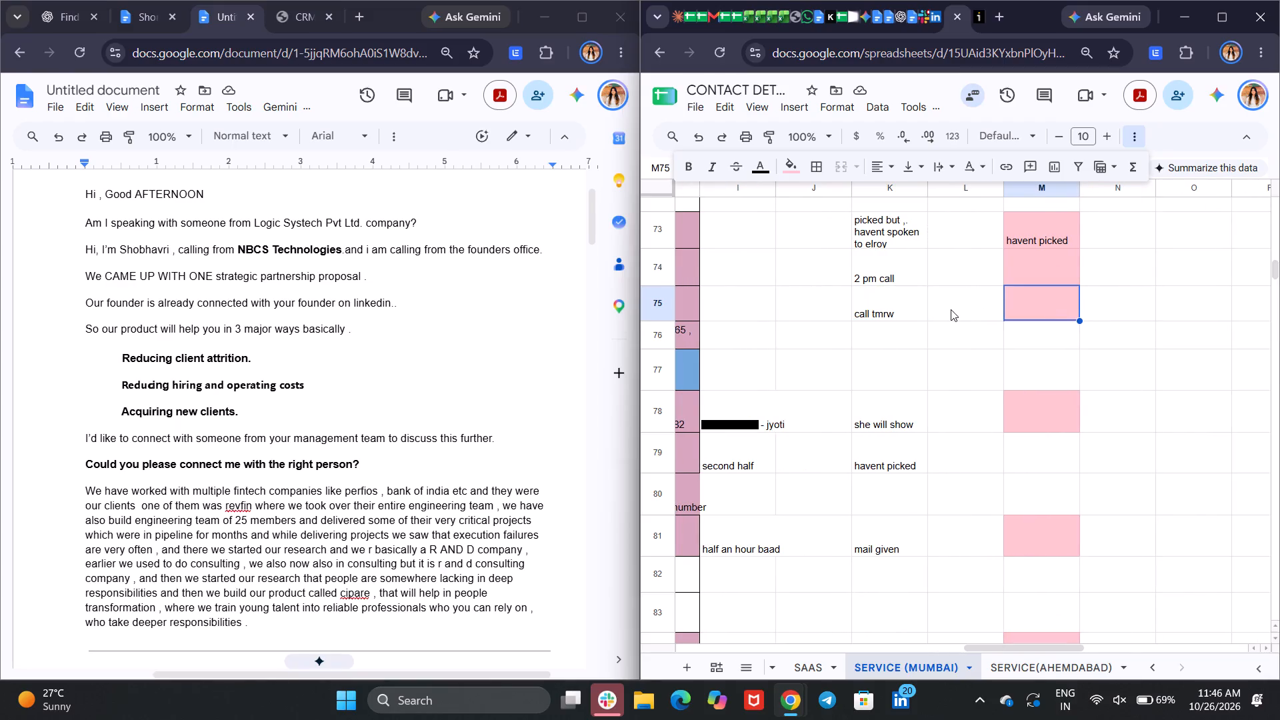
{"action": "left_click", "coordinate": [951, 309]}
{"action": "left_click", "coordinate": [1022, 293]}
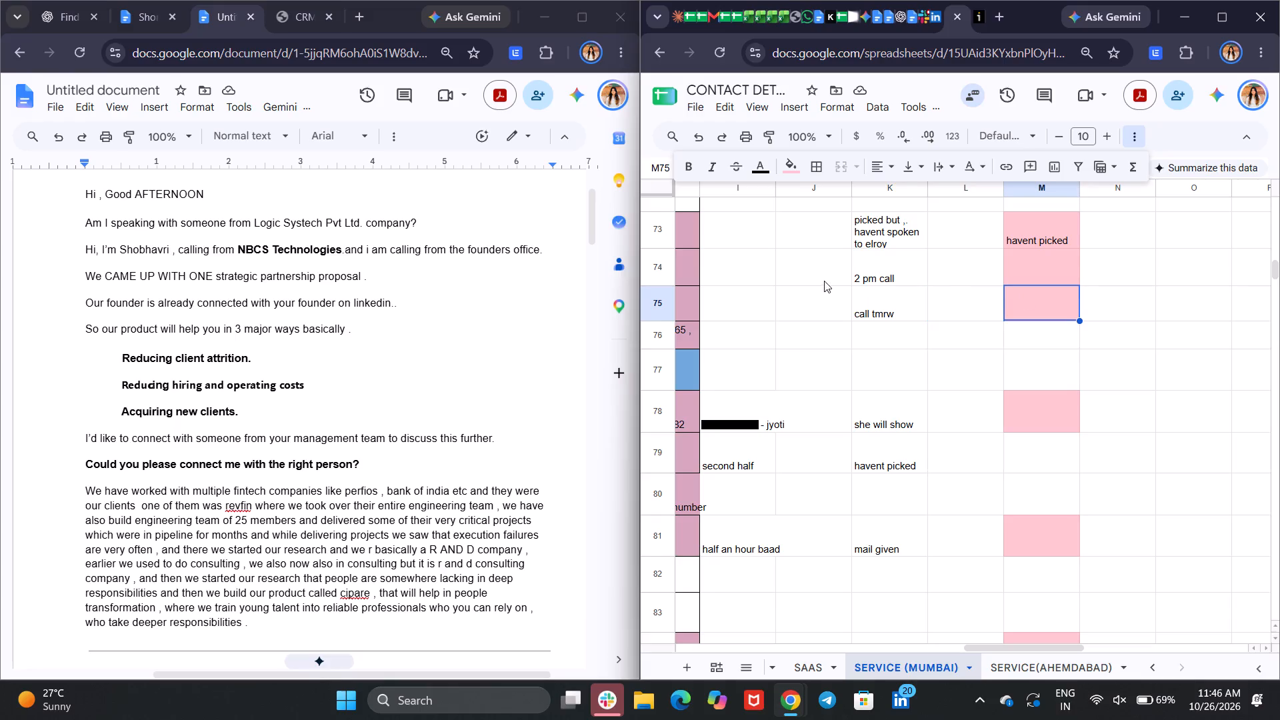
{"action": "left_click", "coordinate": [877, 301]}
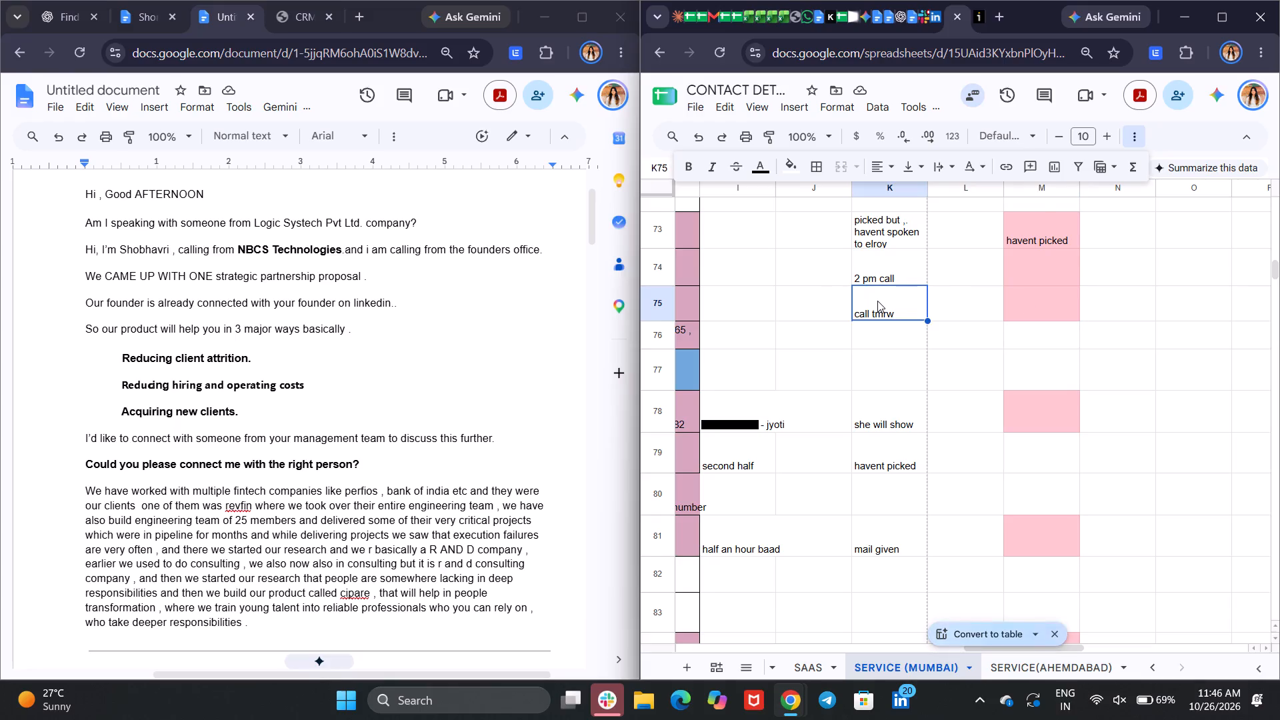
Record "tmrw" as the follow-up outcome in column M of row 75.
{"action": "left_click", "coordinate": [1012, 311]}
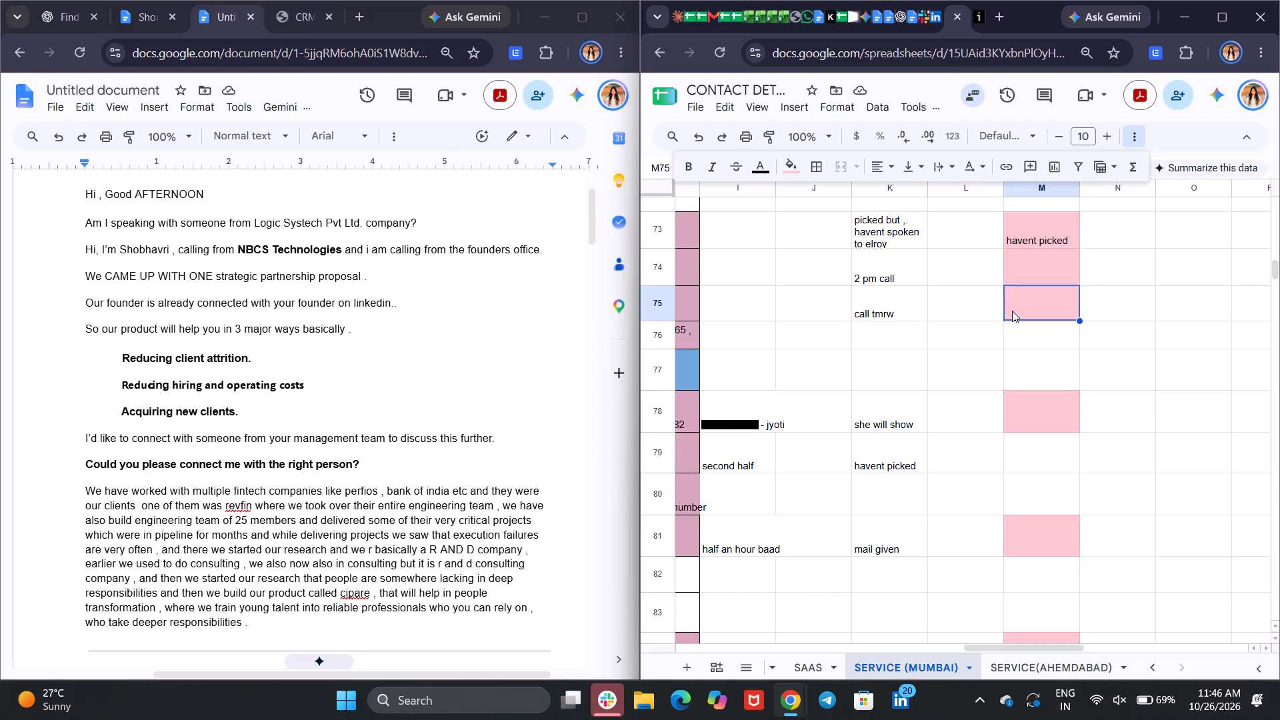
{"action": "double_click", "coordinate": [1011, 289]}
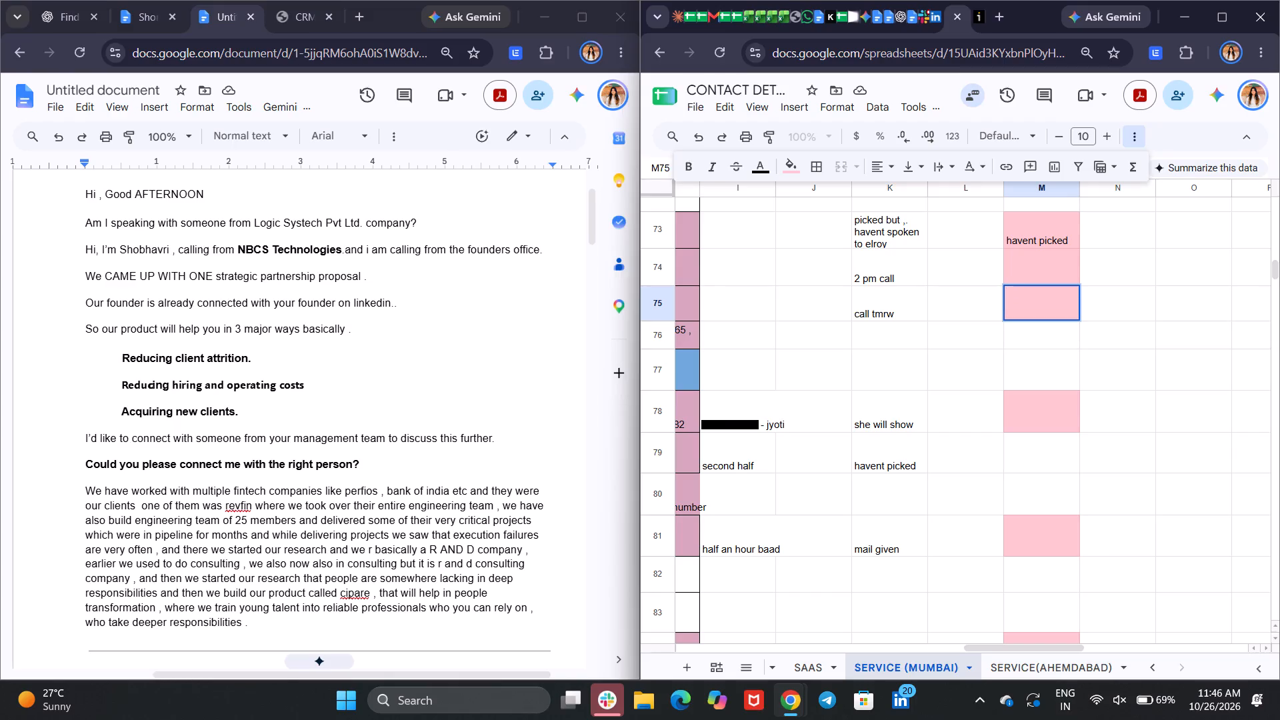
{"action": "type", "text": "tmrw"}
Record "tmrw" as the follow-up outcome in column M of row 78.
{"action": "left_click", "coordinate": [1037, 415]}
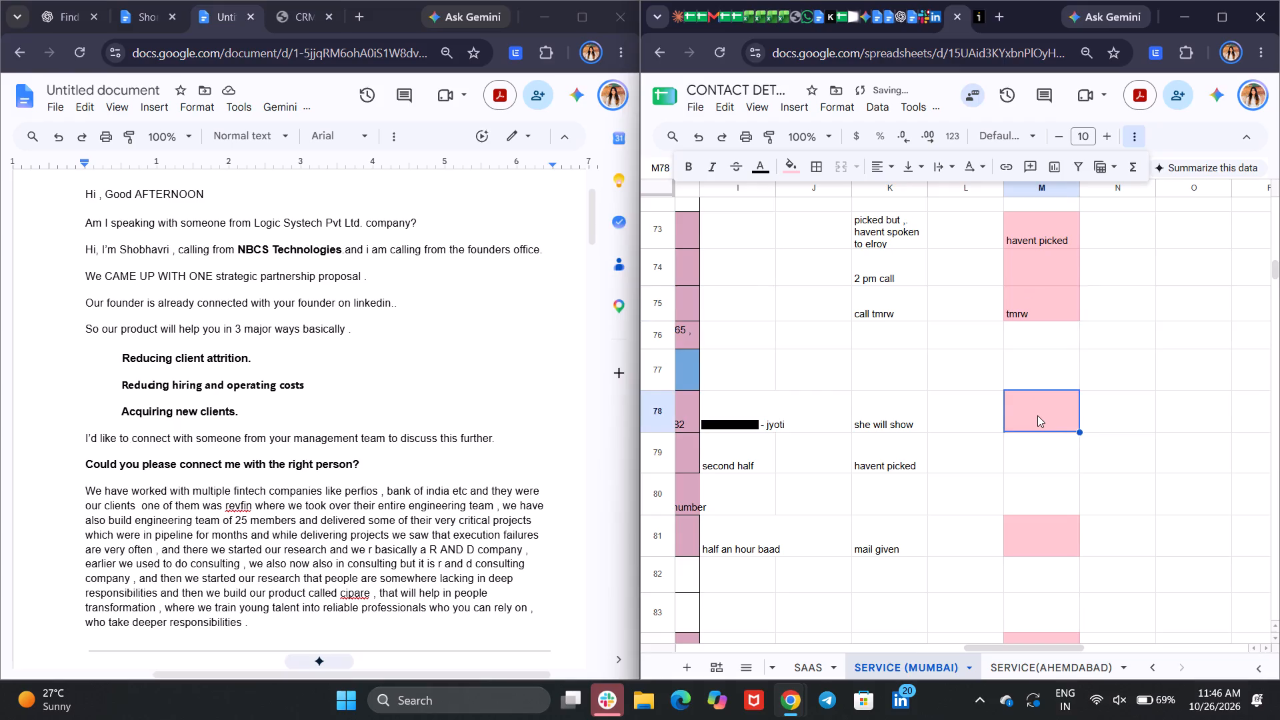
{"action": "scroll", "coordinate": [1037, 415], "scroll_direction": "down", "scroll_amount": 1}
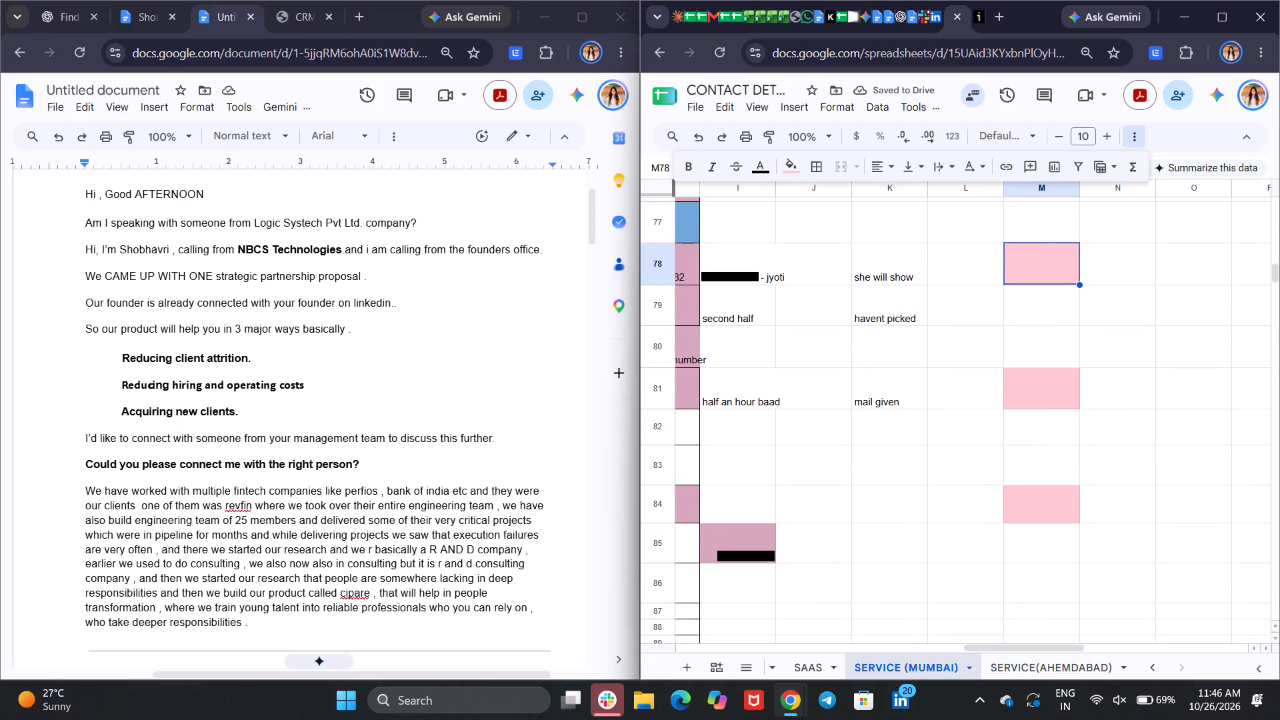
{"action": "double_click", "coordinate": [1011, 255]}
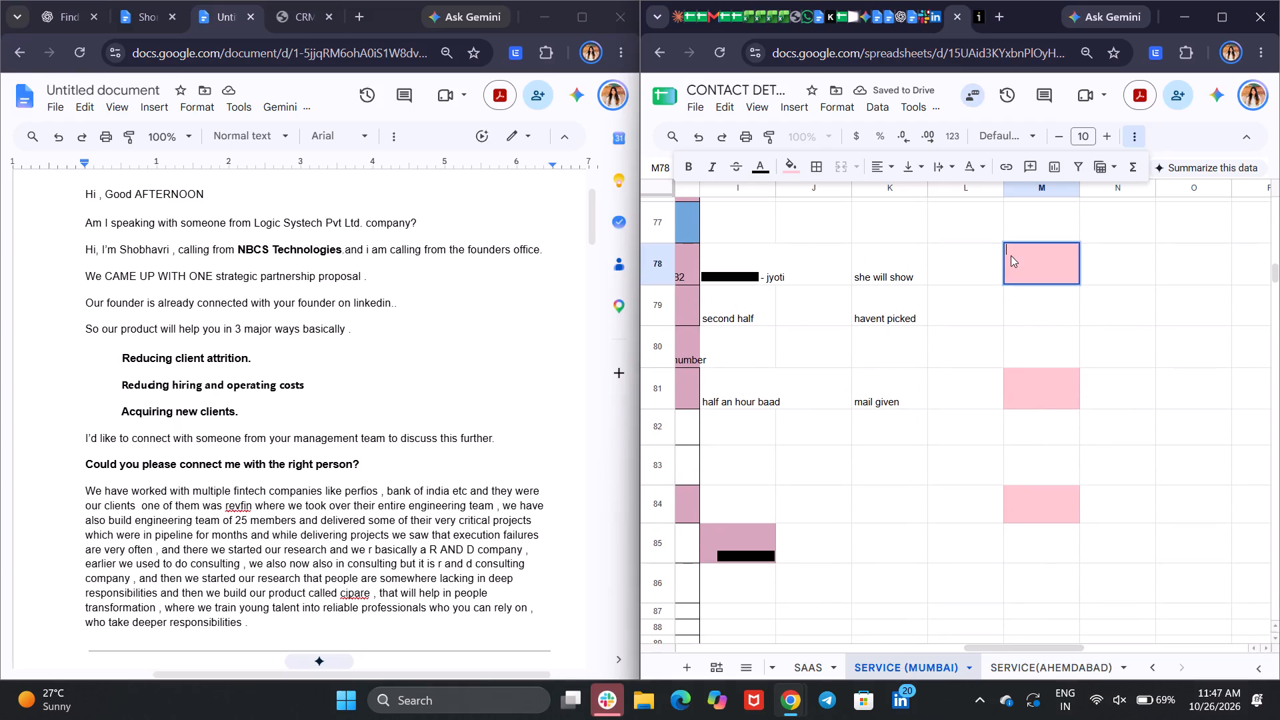
{"action": "type", "text": "tmrw"}
{"action": "left_click", "coordinate": [1029, 391]}
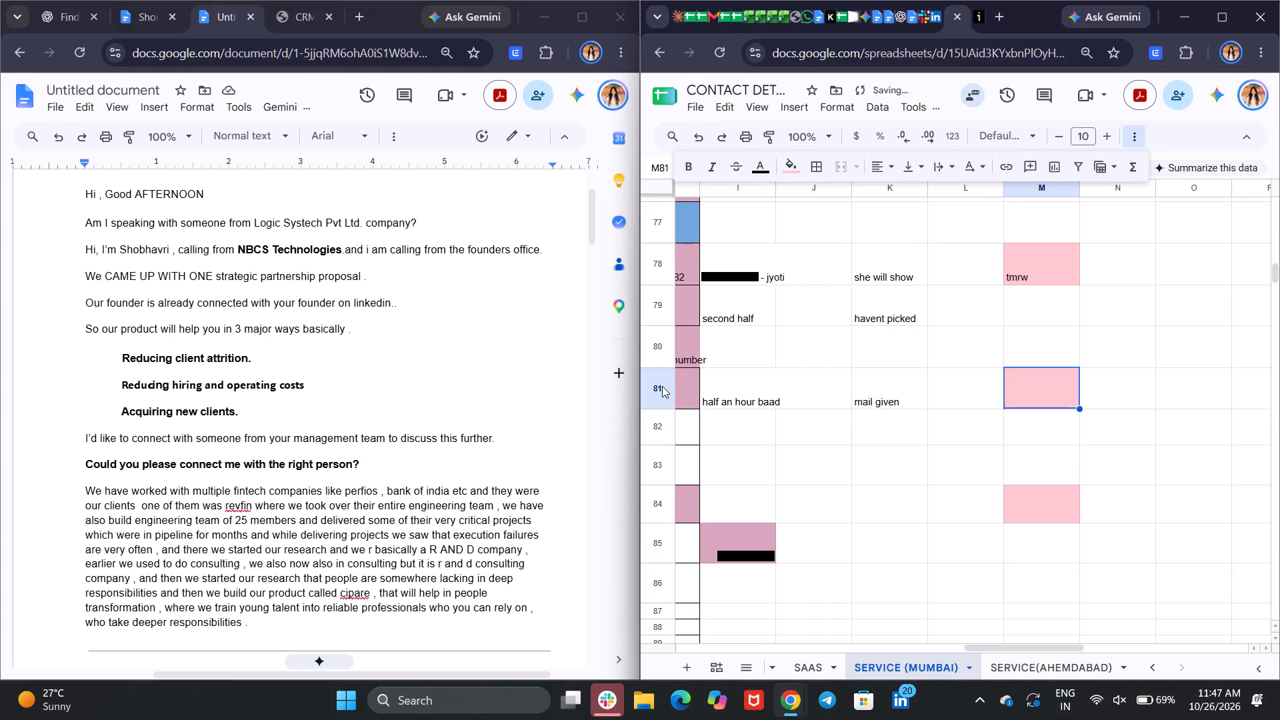
Look up row 81's company, LA Technologies Pvt Ltd, in the CRM leads list and examine its contact and follow-up details.
{"action": "left_click", "coordinate": [662, 386]}
{"action": "scroll", "coordinate": [870, 413], "scroll_direction": "right", "scroll_amount": 12}
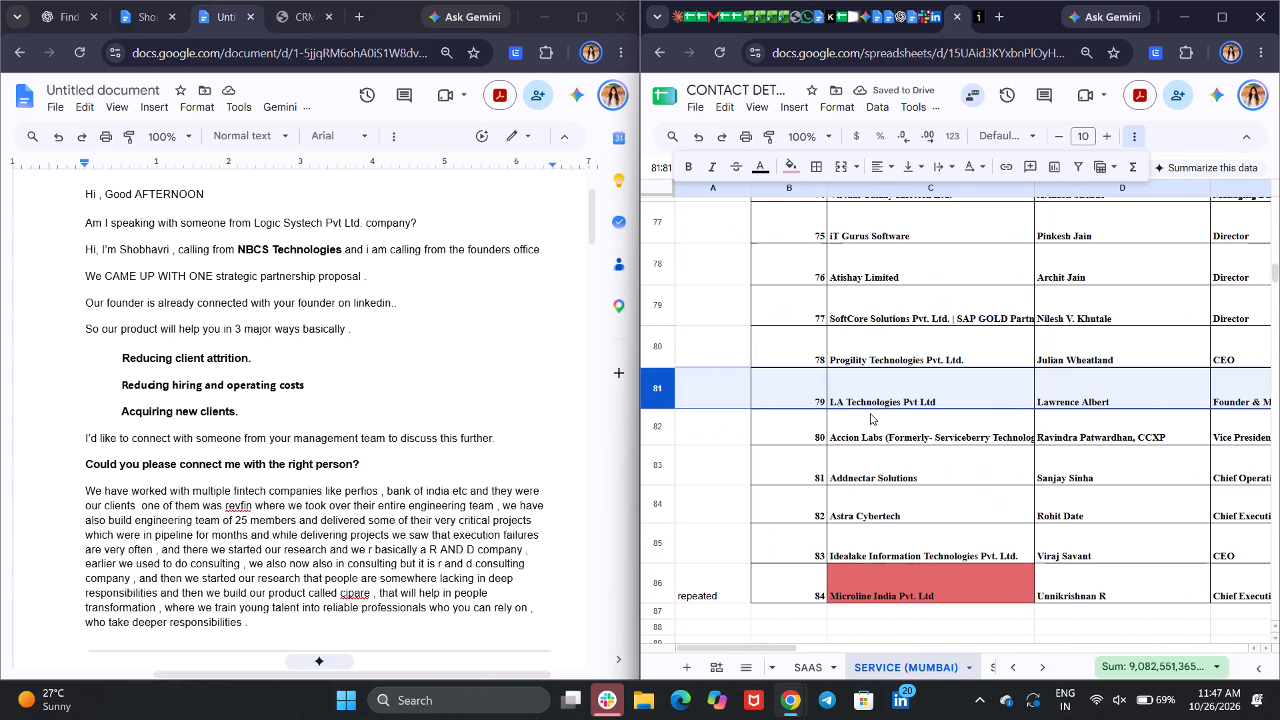
{"action": "scroll", "coordinate": [990, 395], "scroll_direction": "left", "scroll_amount": 7}
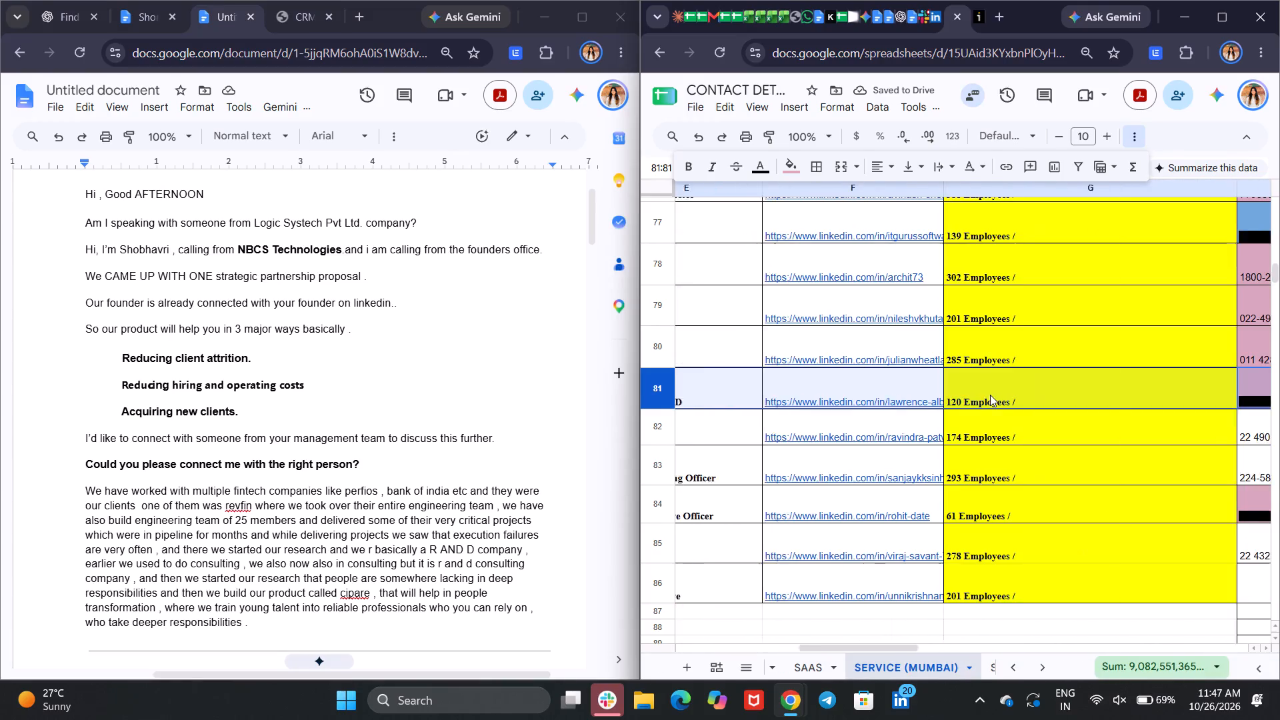
{"action": "scroll", "coordinate": [990, 395], "scroll_direction": "left", "scroll_amount": 3}
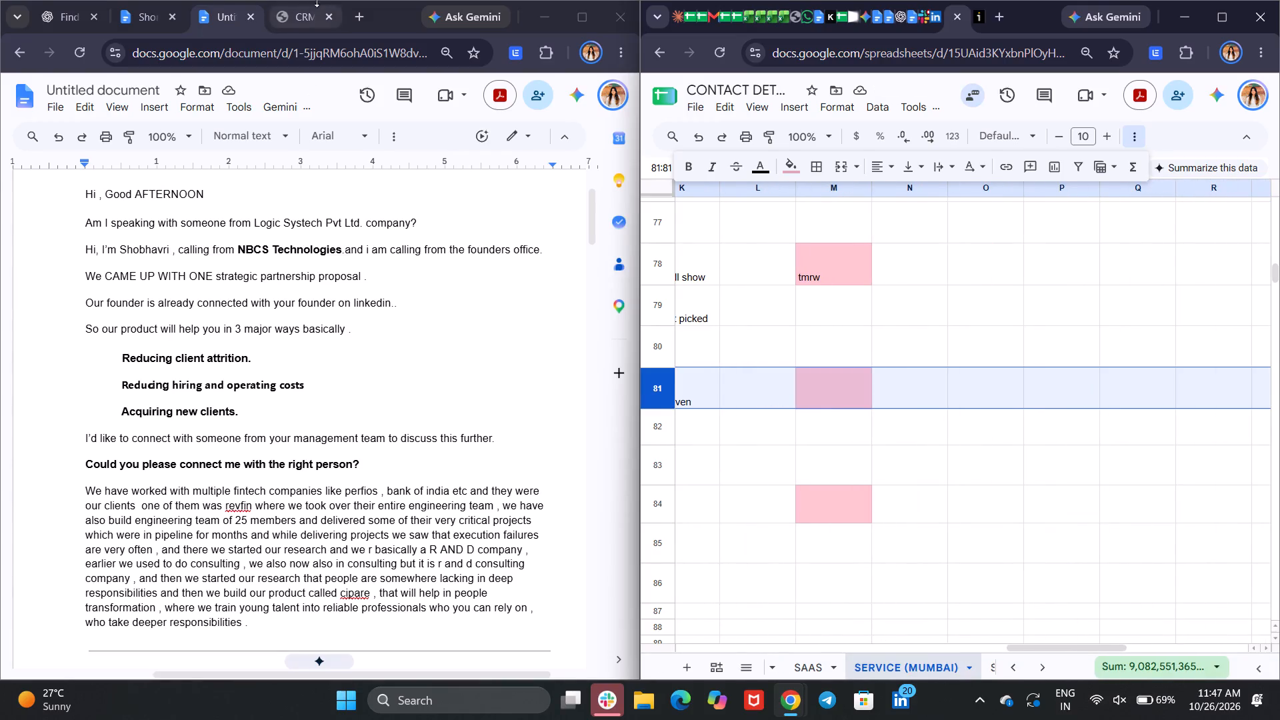
{"action": "left_click", "coordinate": [315, 1]}
{"action": "left_click", "coordinate": [299, 11]}
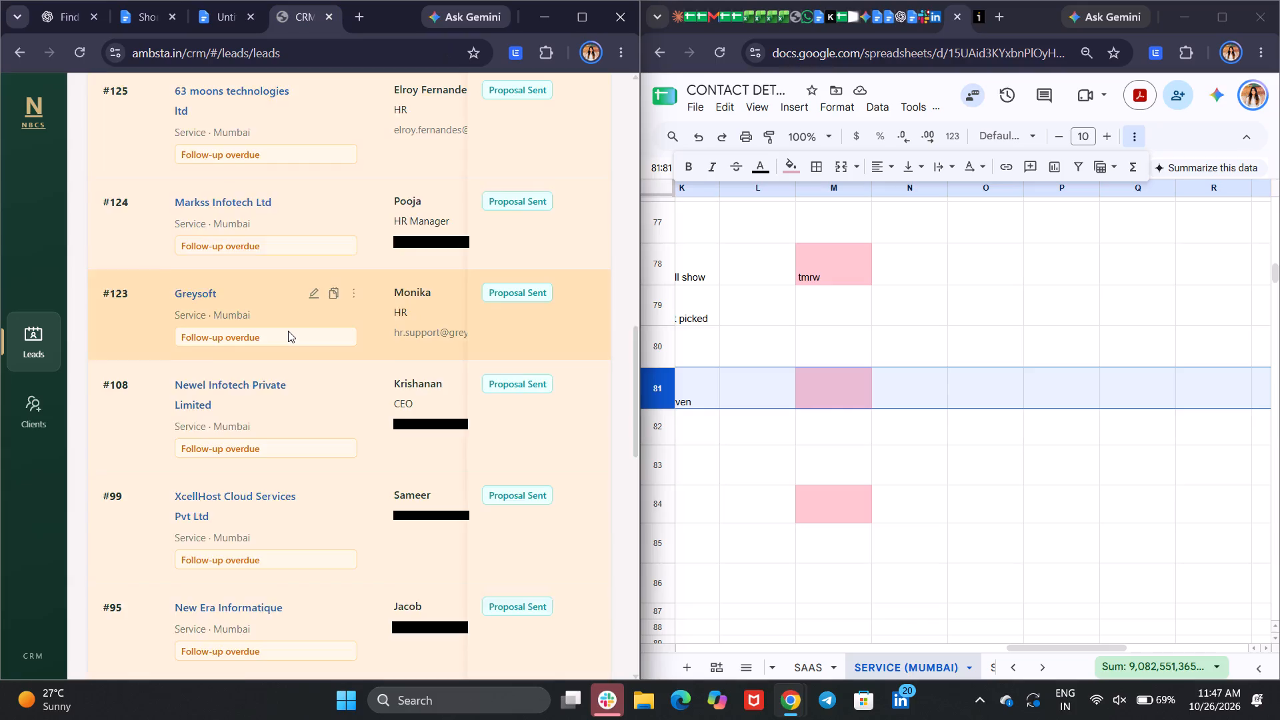
{"action": "scroll", "coordinate": [288, 331], "scroll_direction": "up", "scroll_amount": 7}
{"action": "scroll", "coordinate": [288, 331], "scroll_direction": "down", "scroll_amount": 2}
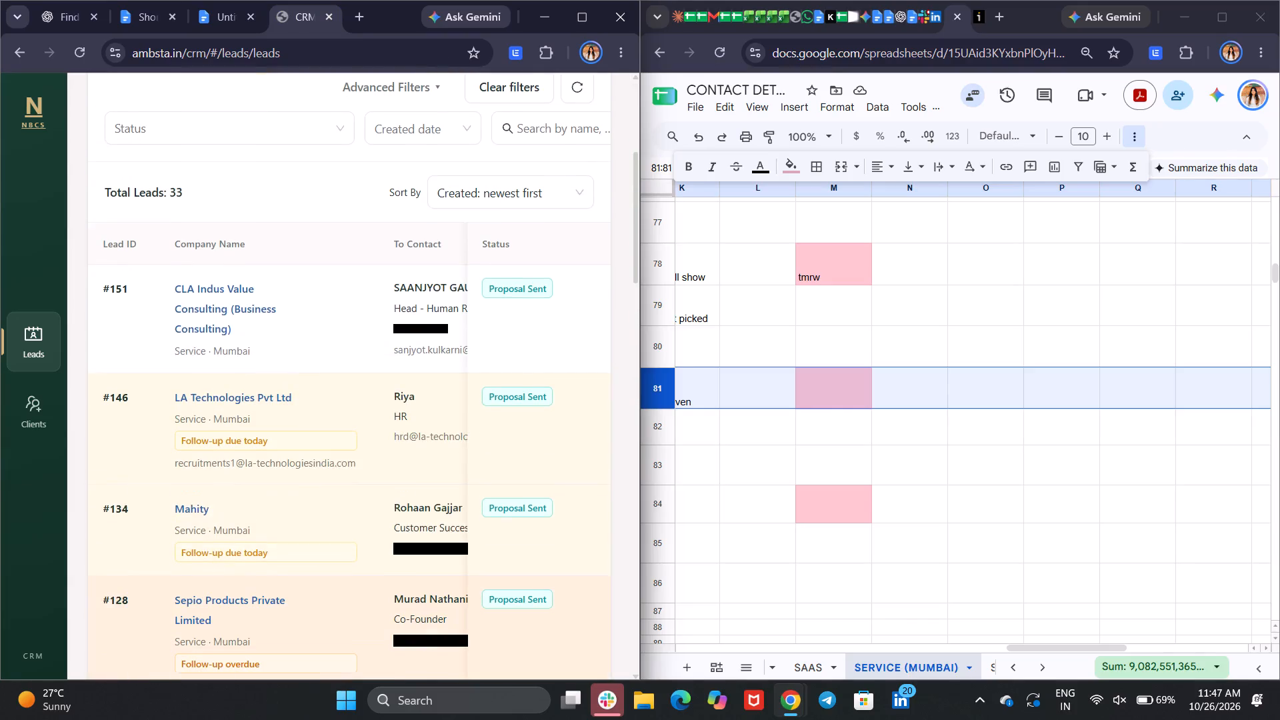
{"action": "scroll", "coordinate": [288, 331], "scroll_direction": "down", "scroll_amount": 1}
{"action": "scroll", "coordinate": [310, 463], "scroll_direction": "down", "scroll_amount": 1}
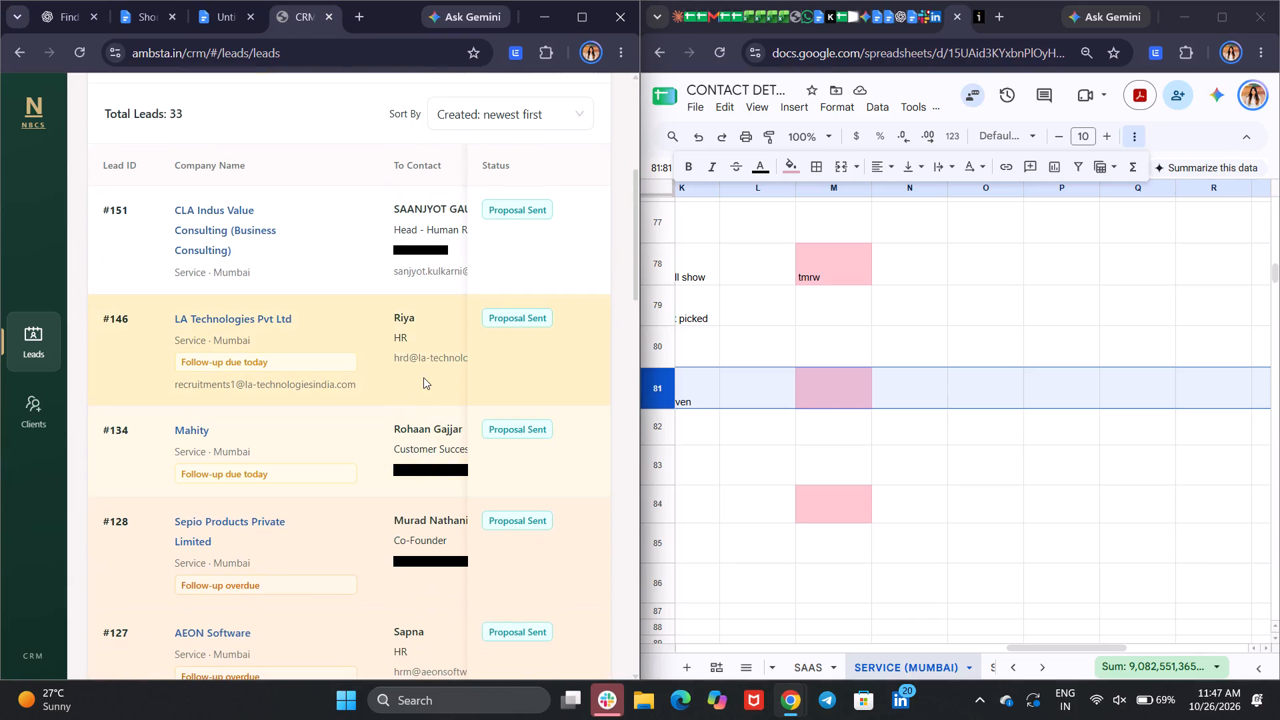
Review row 81 of the CONTACT DETAILS sheet for its contact, phone number and earlier call notes across columns D to K.
{"action": "scroll", "coordinate": [423, 377], "scroll_direction": "left", "scroll_amount": 2}
{"action": "scroll", "coordinate": [423, 377], "scroll_direction": "right", "scroll_amount": 7}
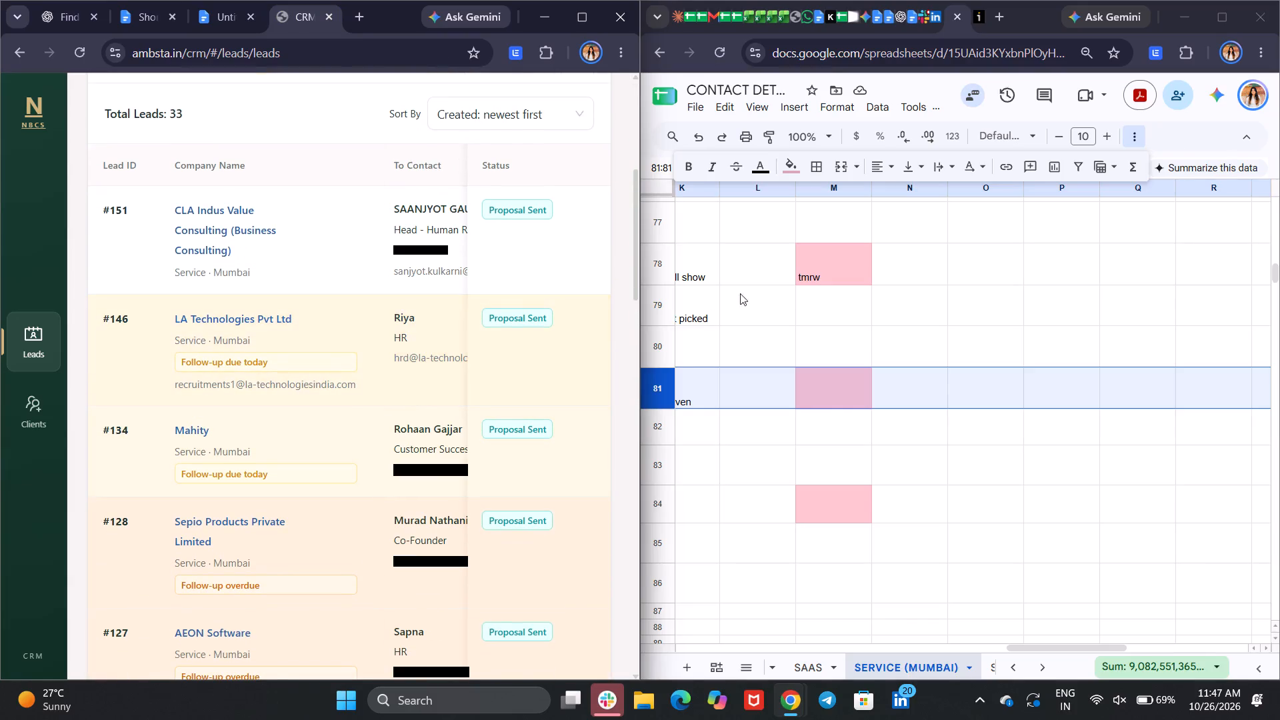
{"action": "scroll", "coordinate": [857, 293], "scroll_direction": "right", "scroll_amount": 3}
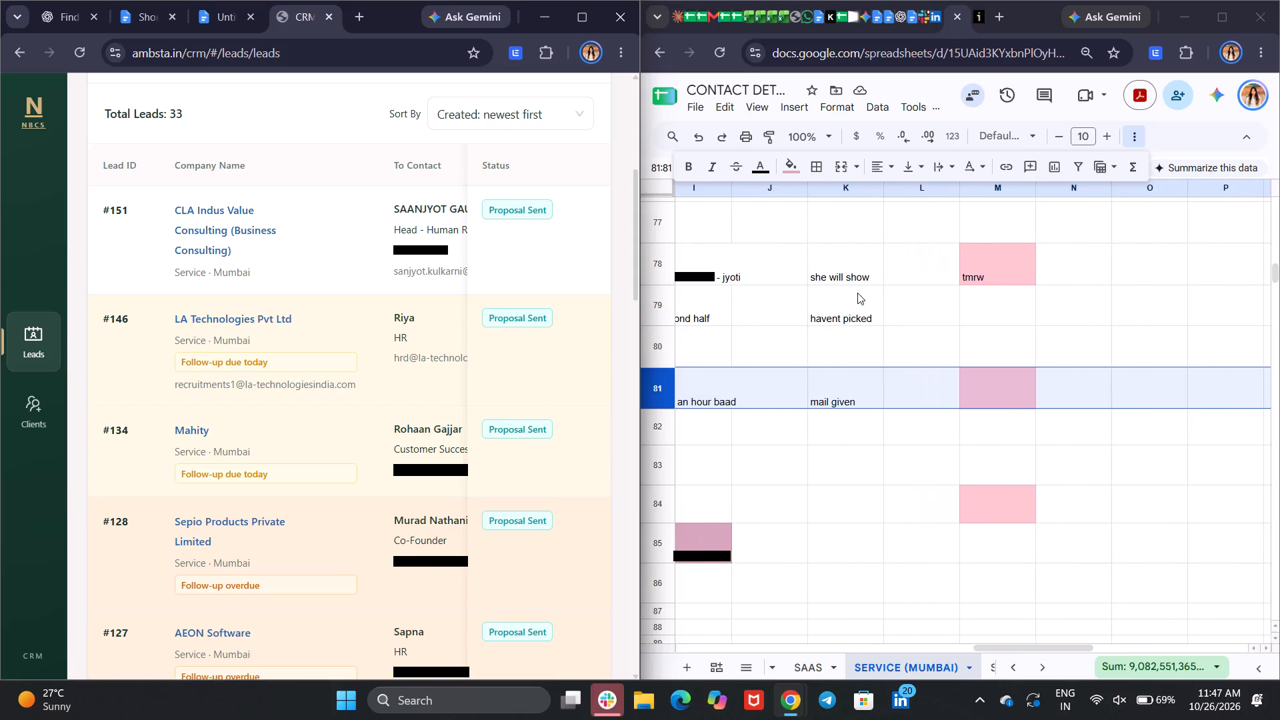
{"action": "scroll", "coordinate": [857, 293], "scroll_direction": "right", "scroll_amount": 10}
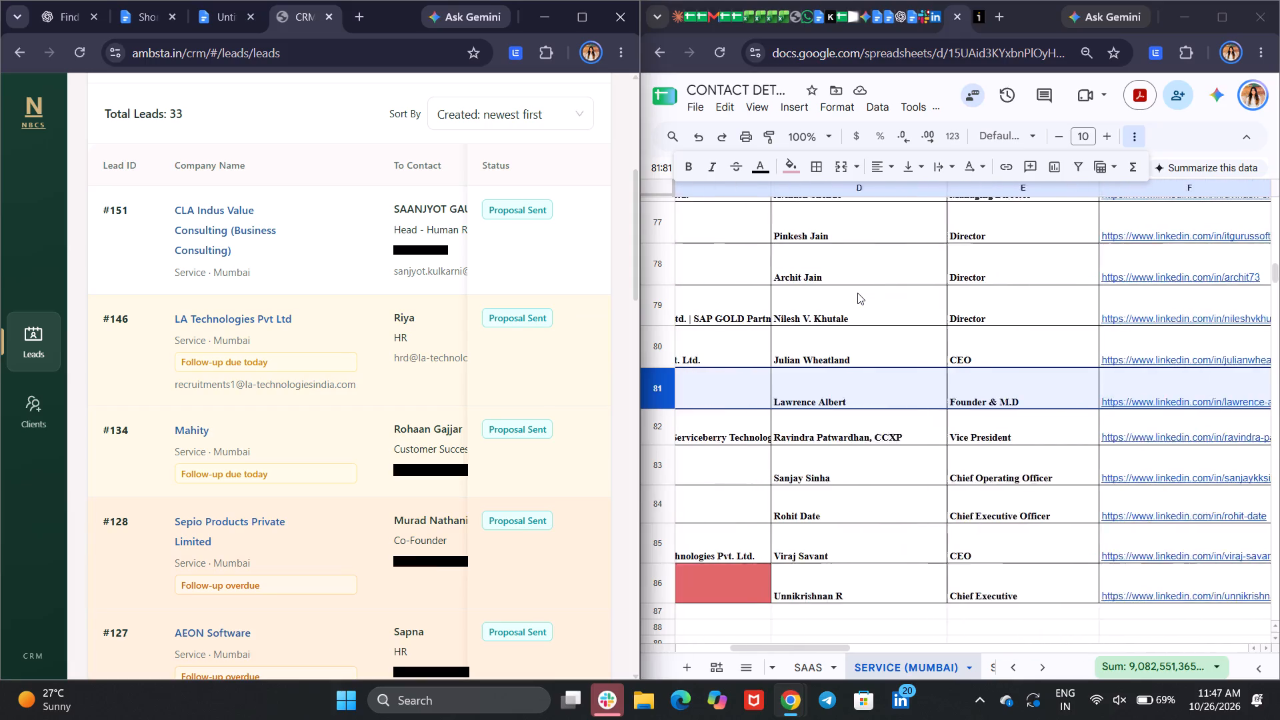
{"action": "scroll", "coordinate": [857, 293], "scroll_direction": "left", "scroll_amount": 5}
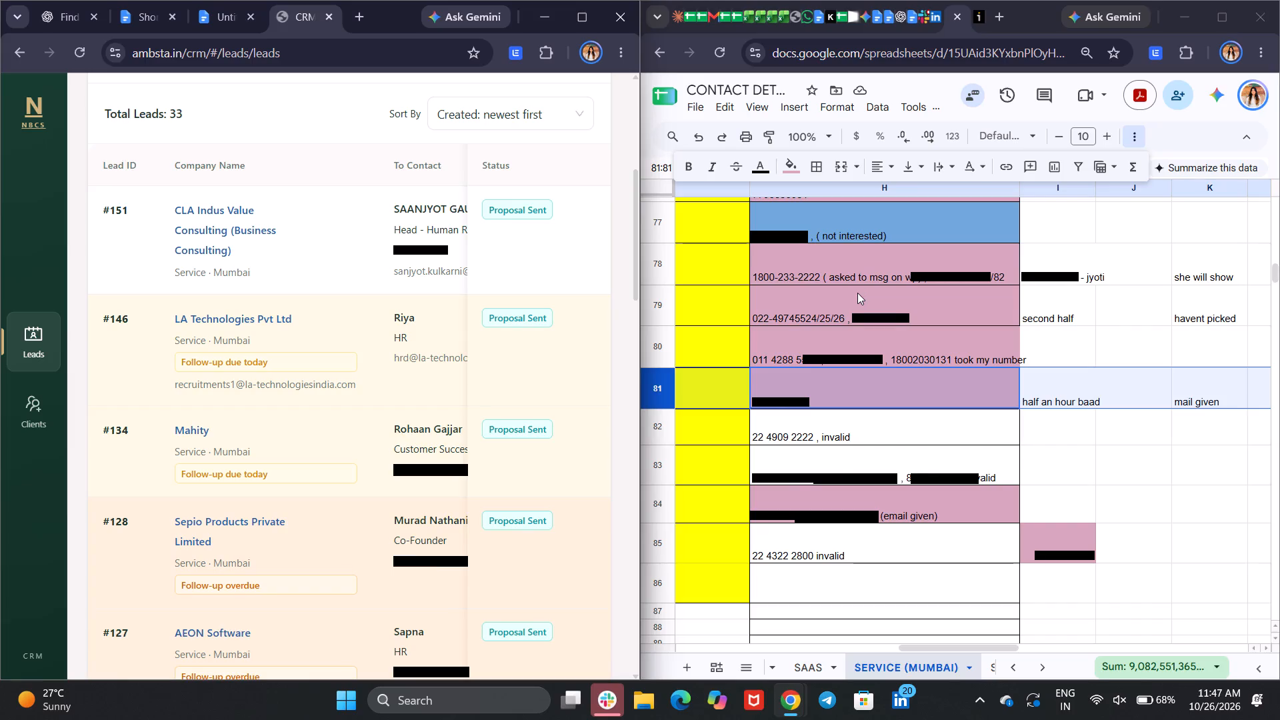
{"action": "scroll", "coordinate": [857, 293], "scroll_direction": "left", "scroll_amount": 5}
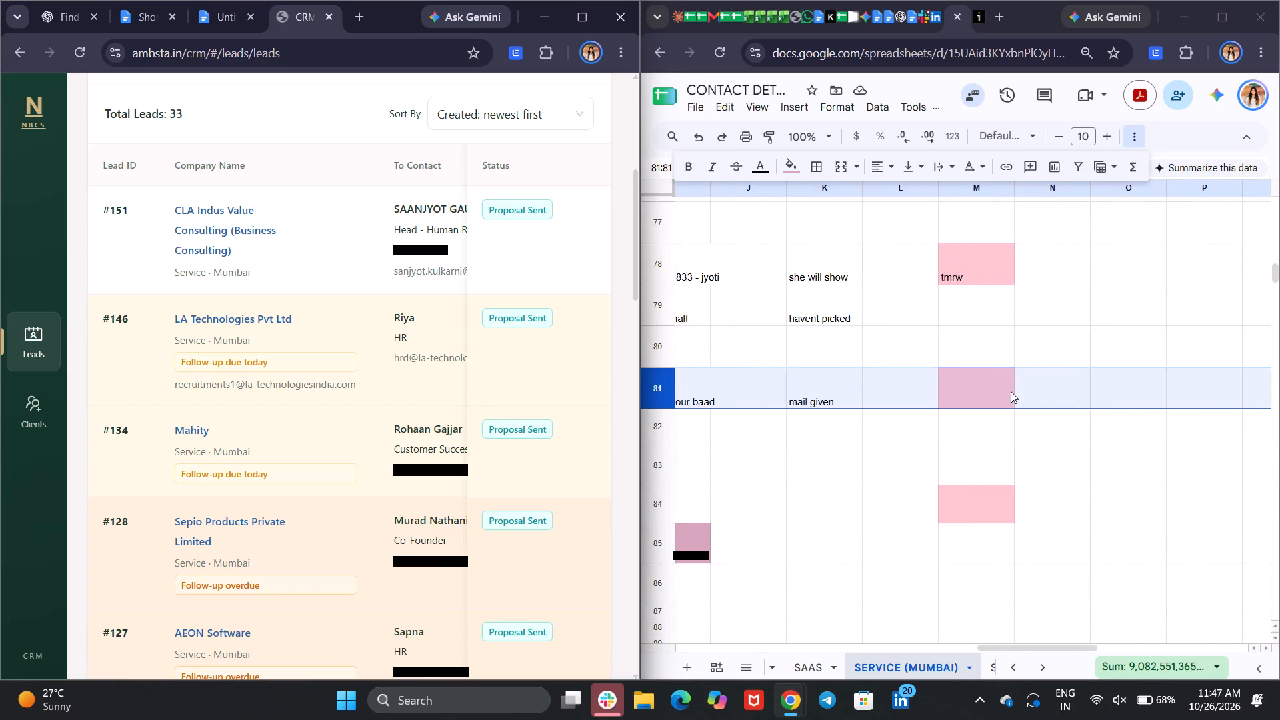
Record "busy" as the follow-up outcome in column M of row 81.
{"action": "double_click", "coordinate": [1011, 391]}
{"action": "type", "text": "busy"}
{"action": "left_click", "coordinate": [969, 497]}
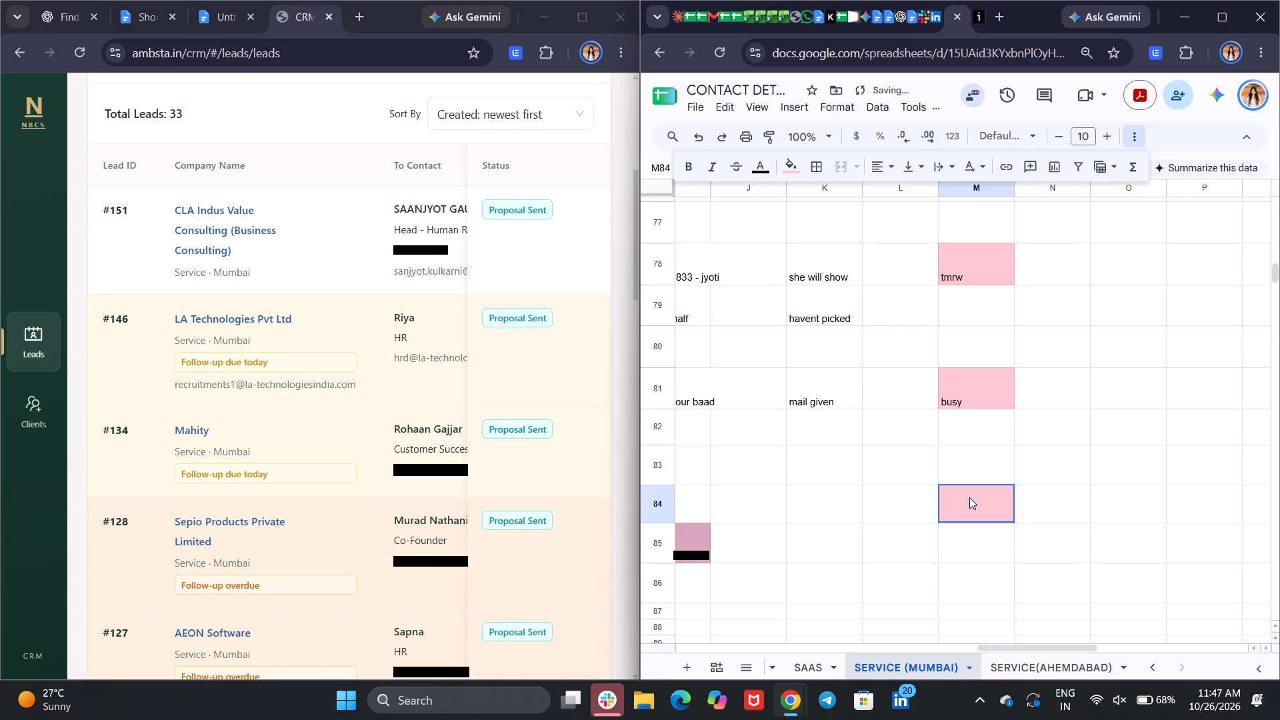
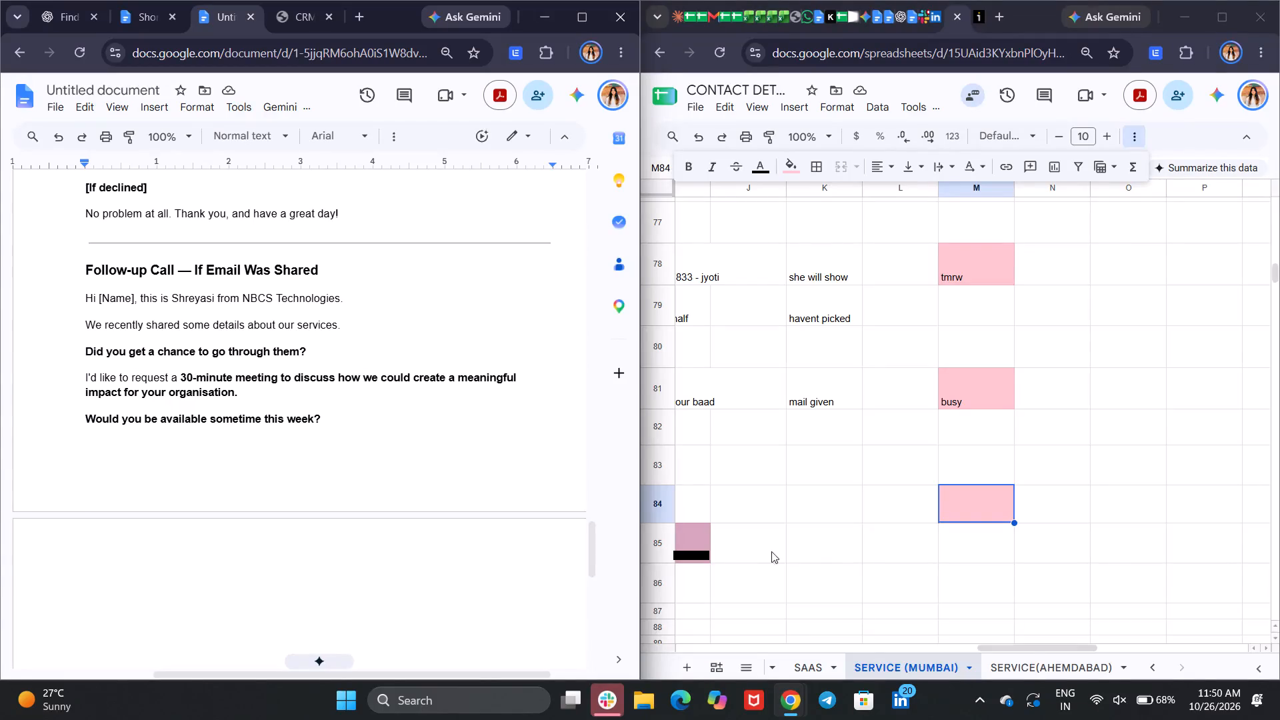
Look up row 84's company, Astra Cybertech, in the CRM leads list and examine its contact and referral details.
{"action": "left_click", "coordinate": [649, 503]}
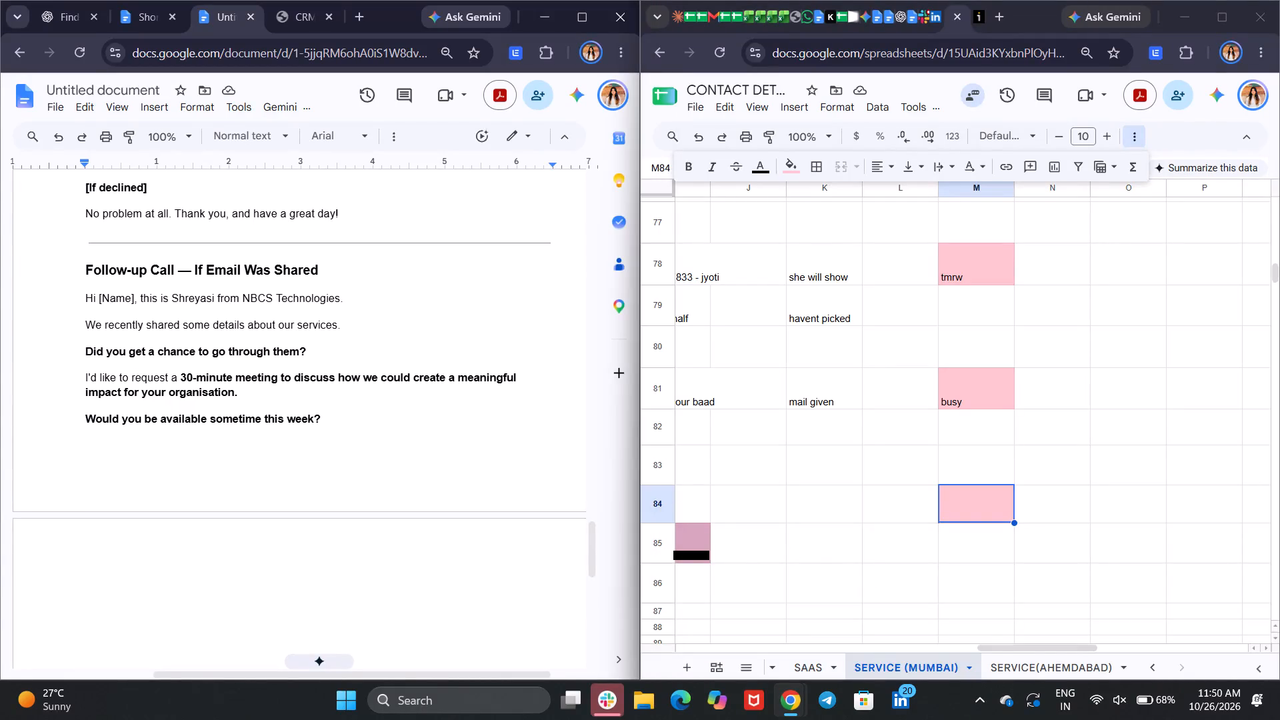
{"action": "scroll", "coordinate": [736, 509], "scroll_direction": "right", "scroll_amount": 4}
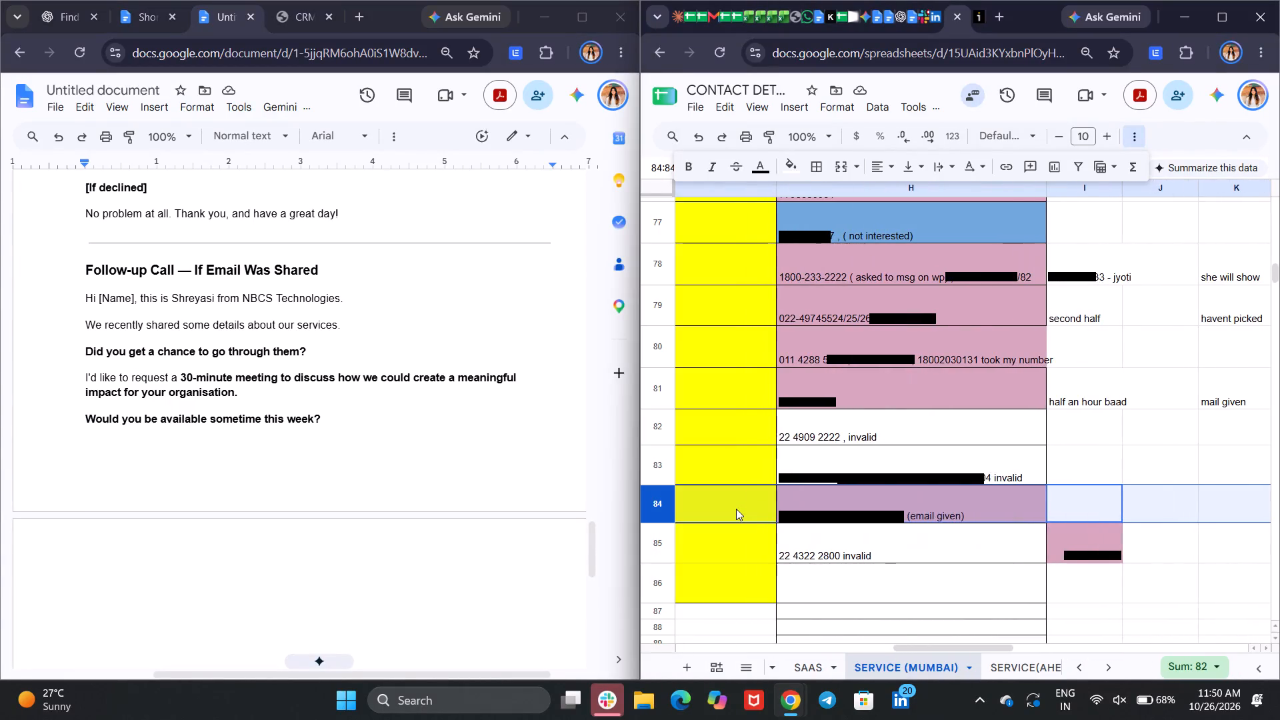
{"action": "scroll", "coordinate": [736, 509], "scroll_direction": "right", "scroll_amount": 9}
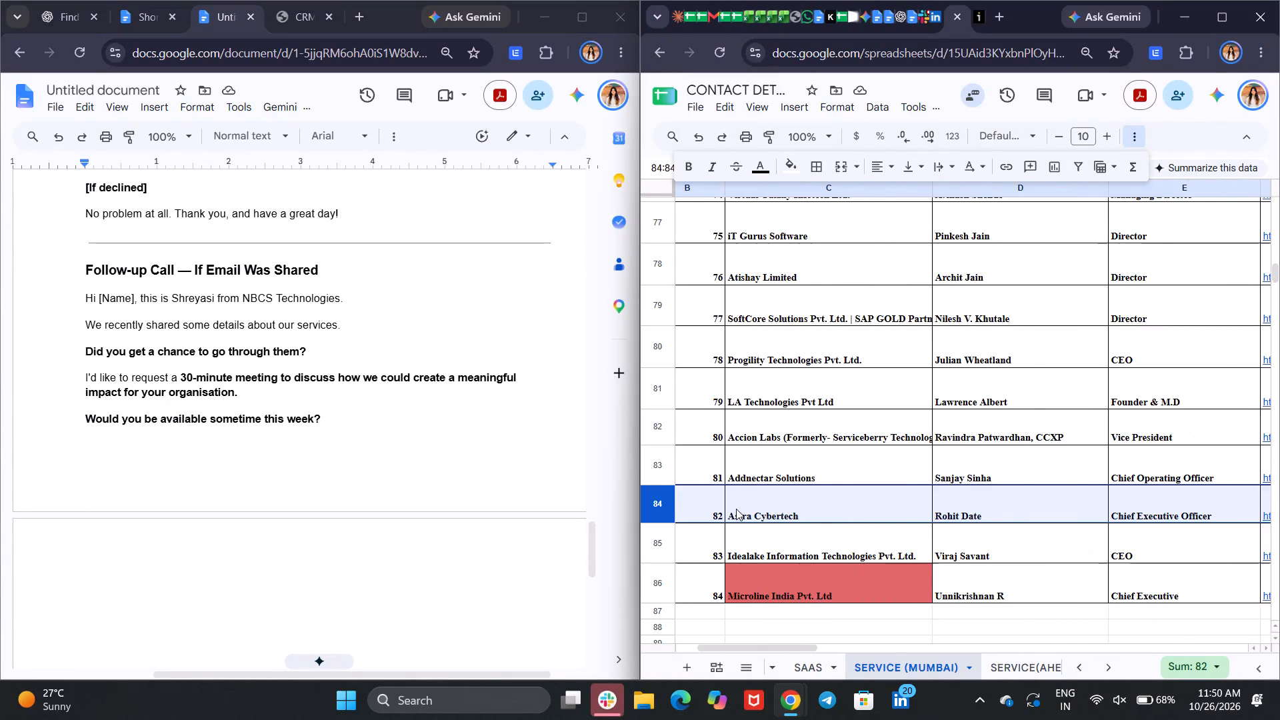
{"action": "left_click", "coordinate": [301, 14]}
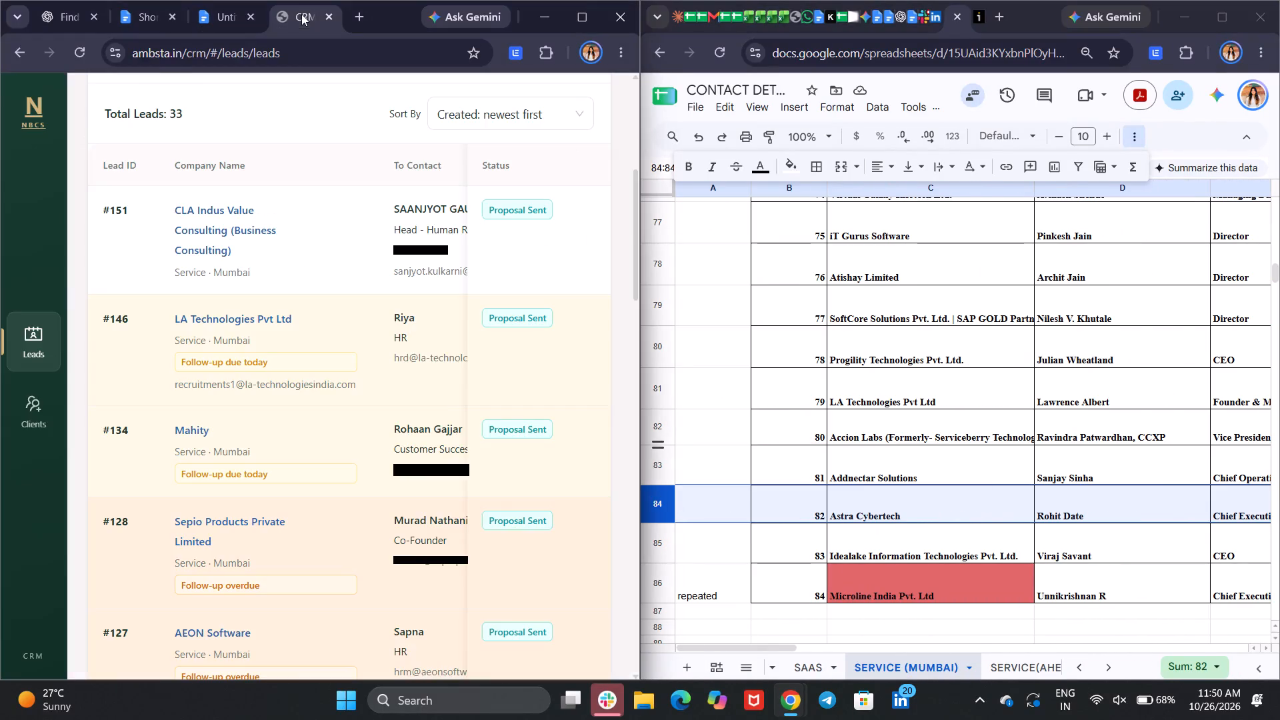
{"action": "scroll", "coordinate": [252, 453], "scroll_direction": "down", "scroll_amount": 1}
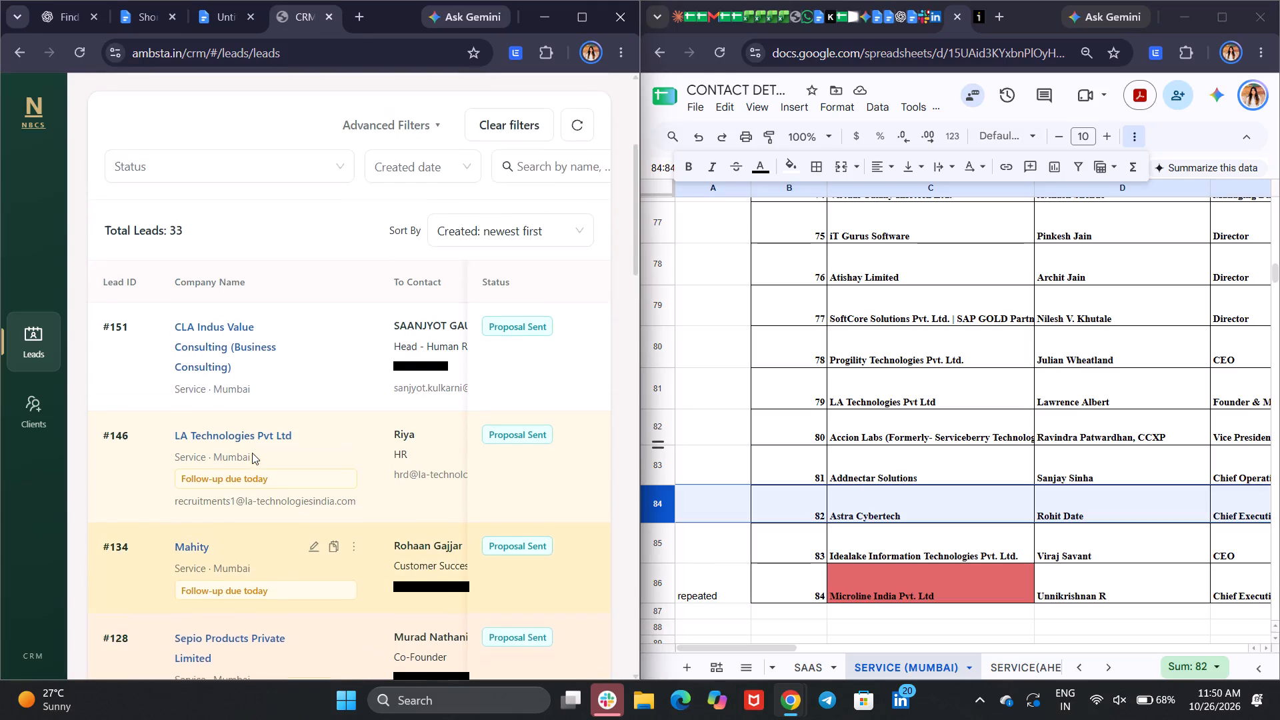
{"action": "scroll", "coordinate": [252, 453], "scroll_direction": "down", "scroll_amount": 4}
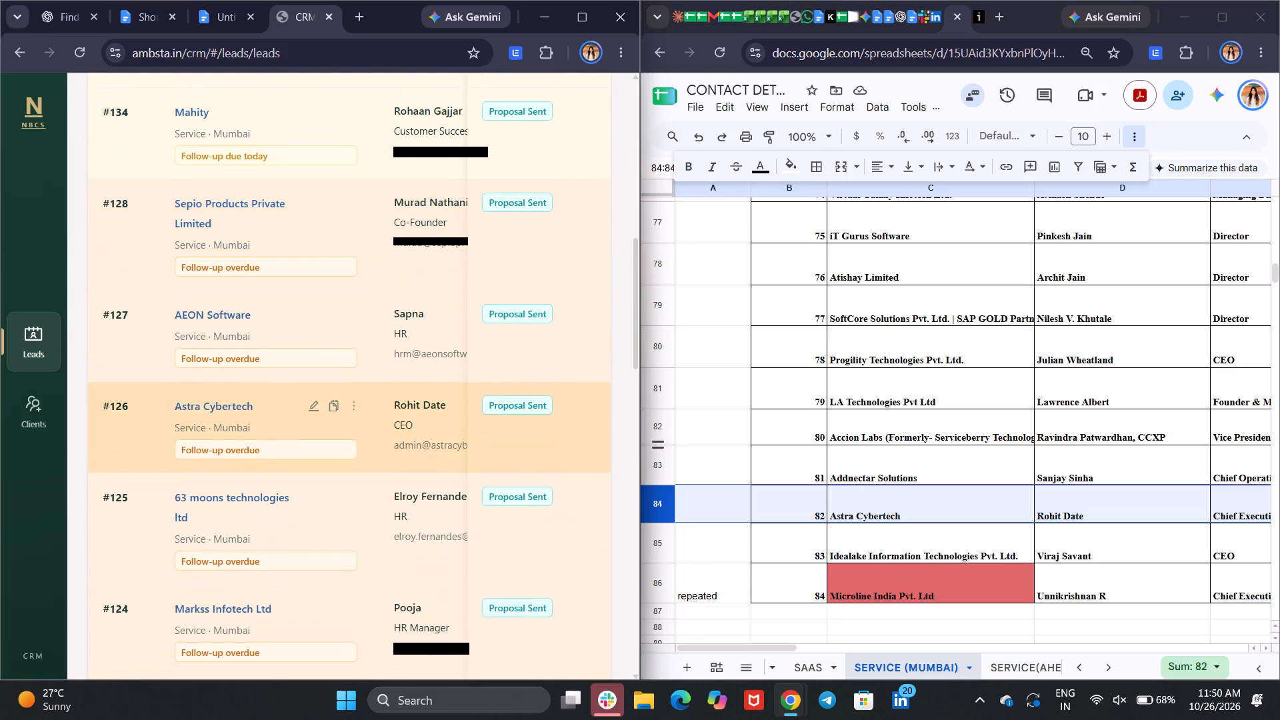
{"action": "scroll", "coordinate": [429, 441], "scroll_direction": "left", "scroll_amount": 3}
{"action": "scroll", "coordinate": [429, 441], "scroll_direction": "right", "scroll_amount": 2}
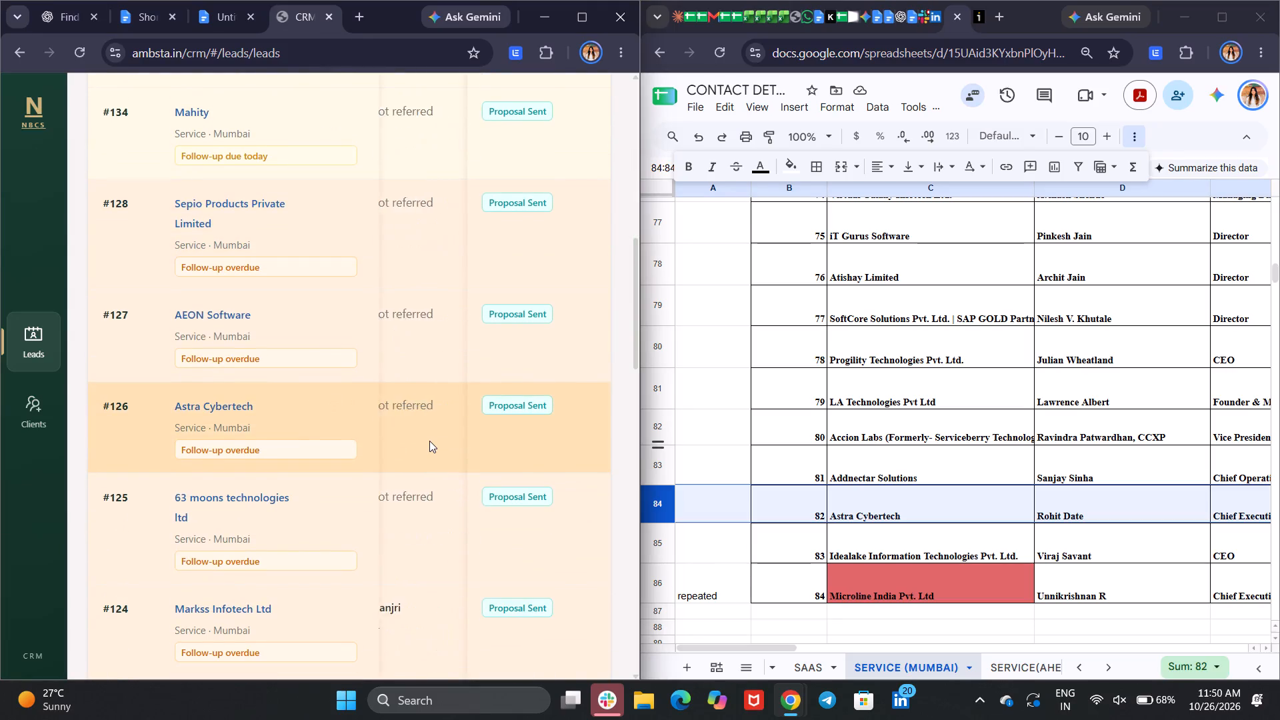
{"action": "scroll", "coordinate": [429, 441], "scroll_direction": "right", "scroll_amount": 3}
{"action": "scroll", "coordinate": [877, 567], "scroll_direction": "left", "scroll_amount": 1}
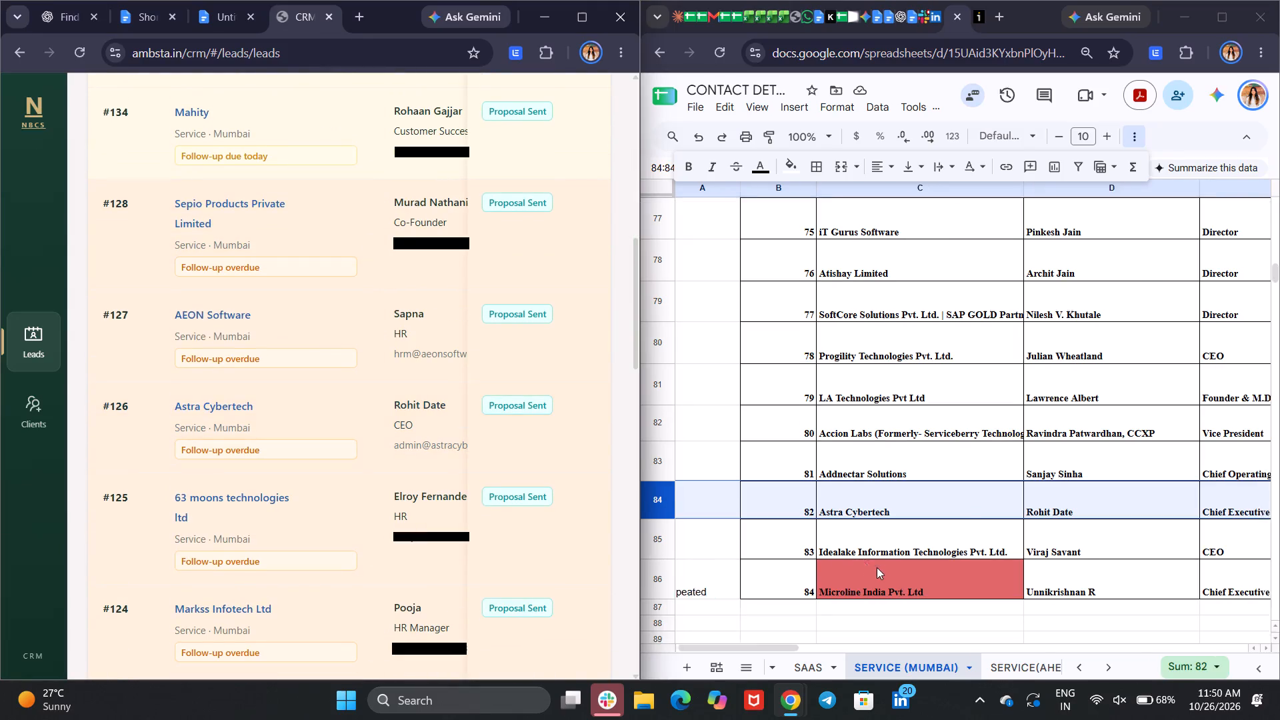
{"action": "scroll", "coordinate": [877, 567], "scroll_direction": "left", "scroll_amount": 8}
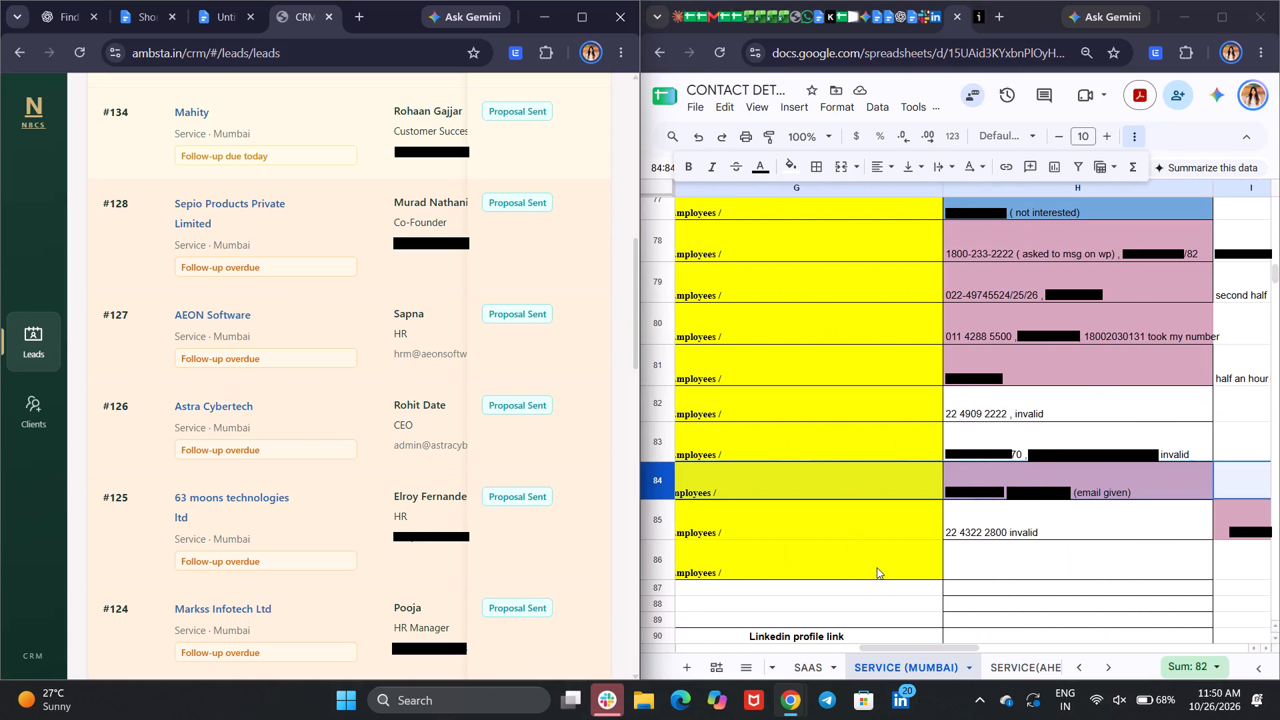
{"action": "scroll", "coordinate": [877, 567], "scroll_direction": "left", "scroll_amount": 1}
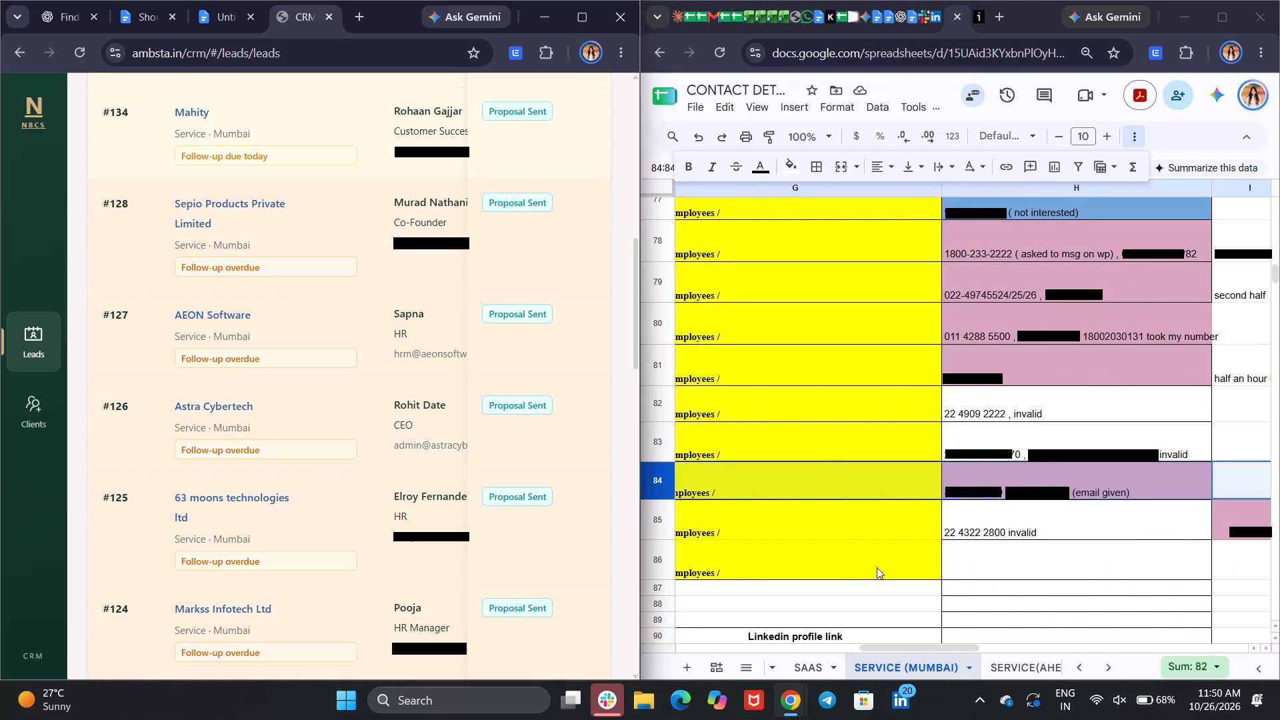
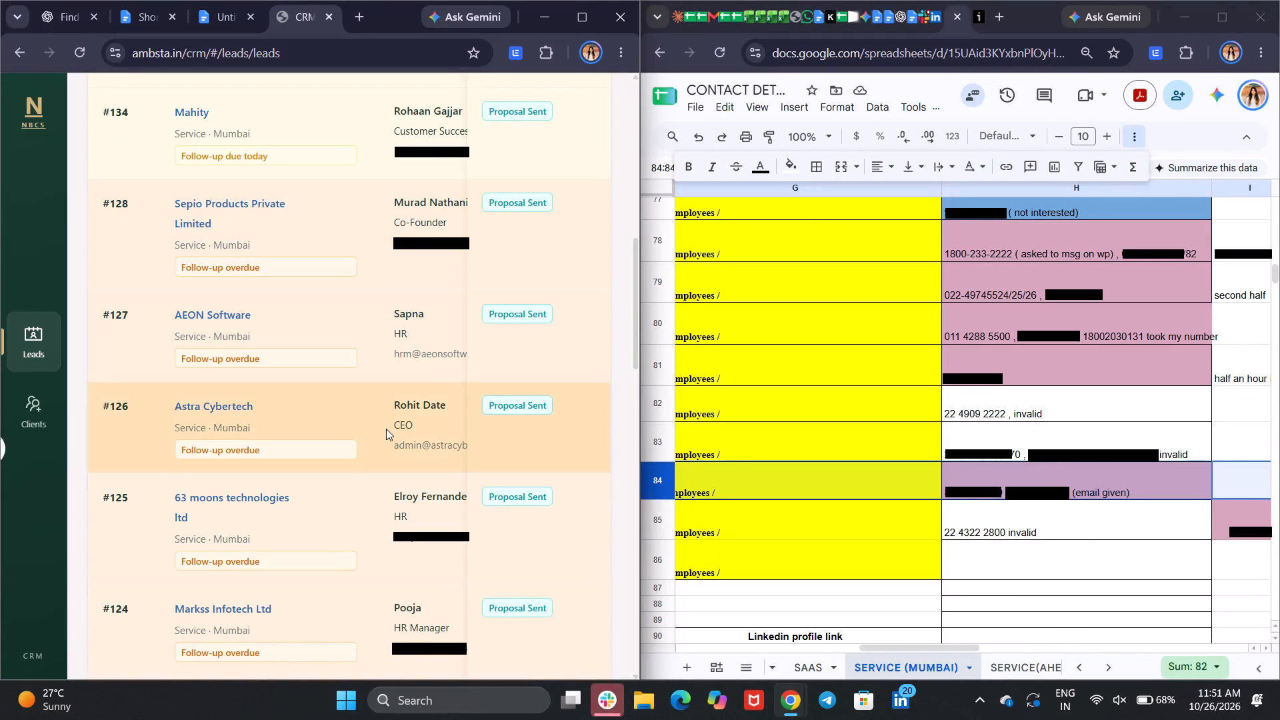
Examine Astra Cybertech's contact, referral and proposal details in the CRM leads list.
{"action": "scroll", "coordinate": [386, 429], "scroll_direction": "left", "scroll_amount": 1}
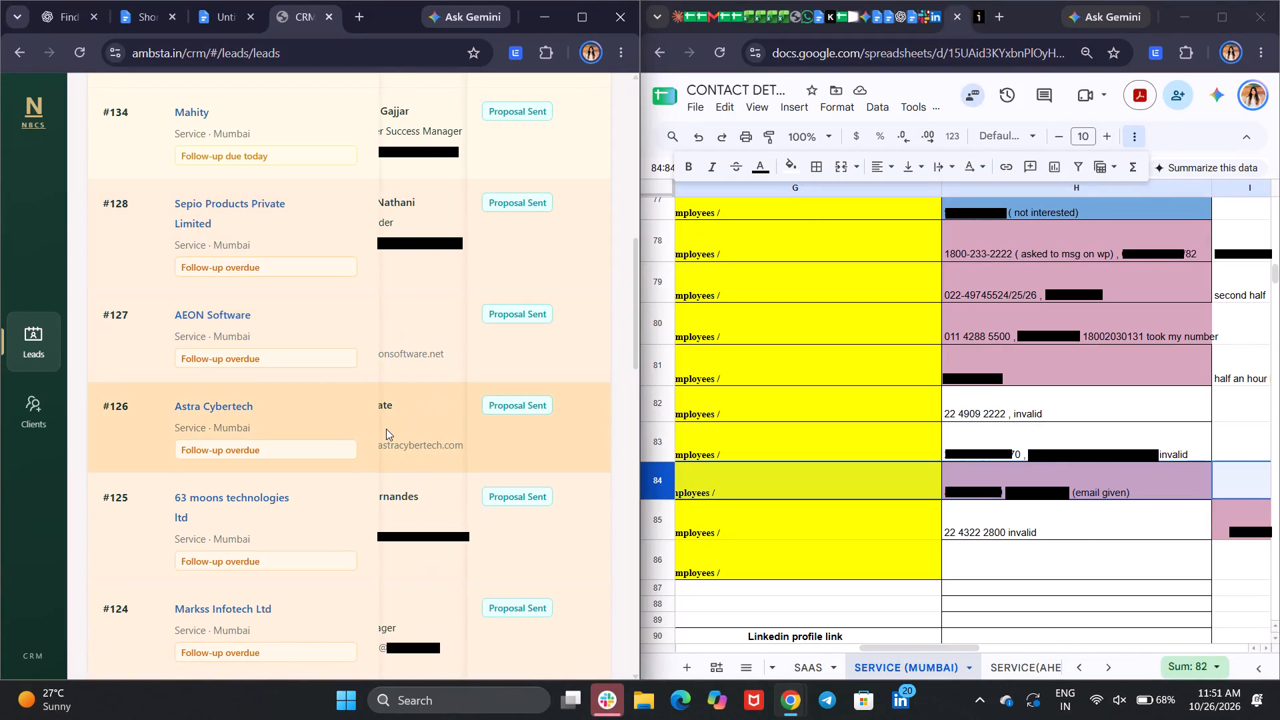
{"action": "scroll", "coordinate": [386, 429], "scroll_direction": "left", "scroll_amount": 4}
{"action": "scroll", "coordinate": [386, 429], "scroll_direction": "right", "scroll_amount": 1}
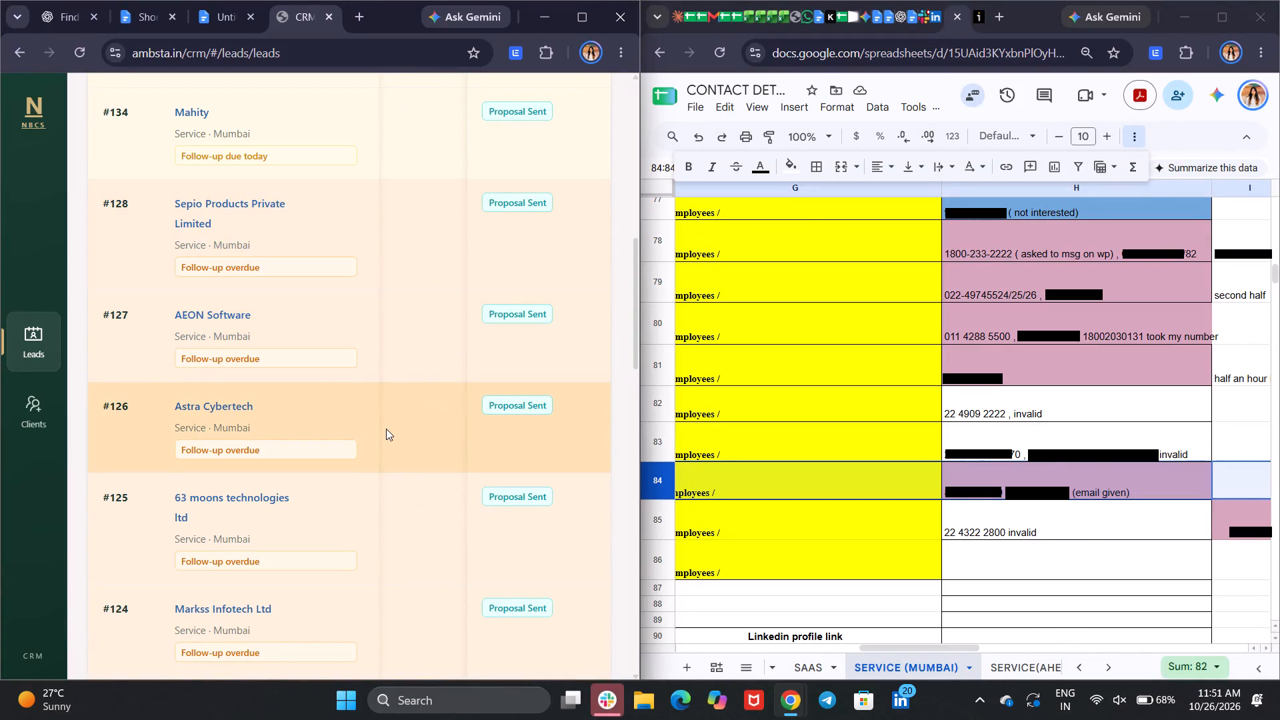
{"action": "scroll", "coordinate": [386, 429], "scroll_direction": "right", "scroll_amount": 3}
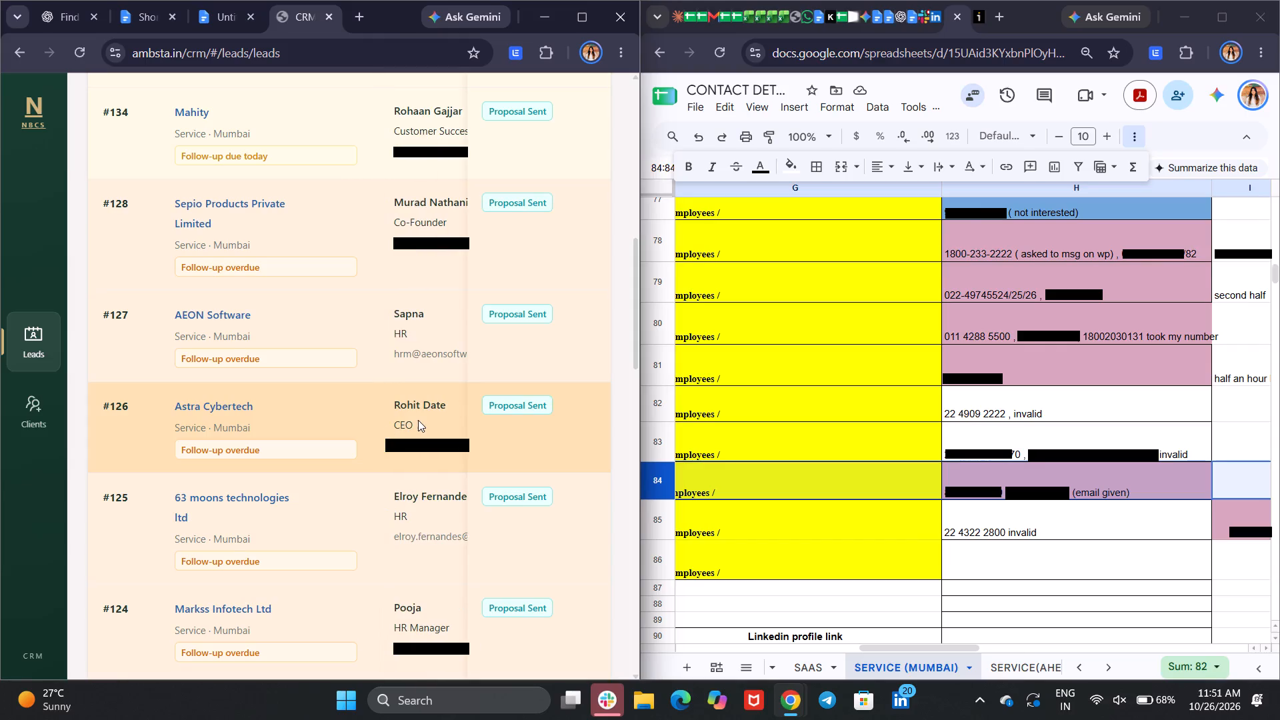
{"action": "scroll", "coordinate": [418, 420], "scroll_direction": "left", "scroll_amount": 1}
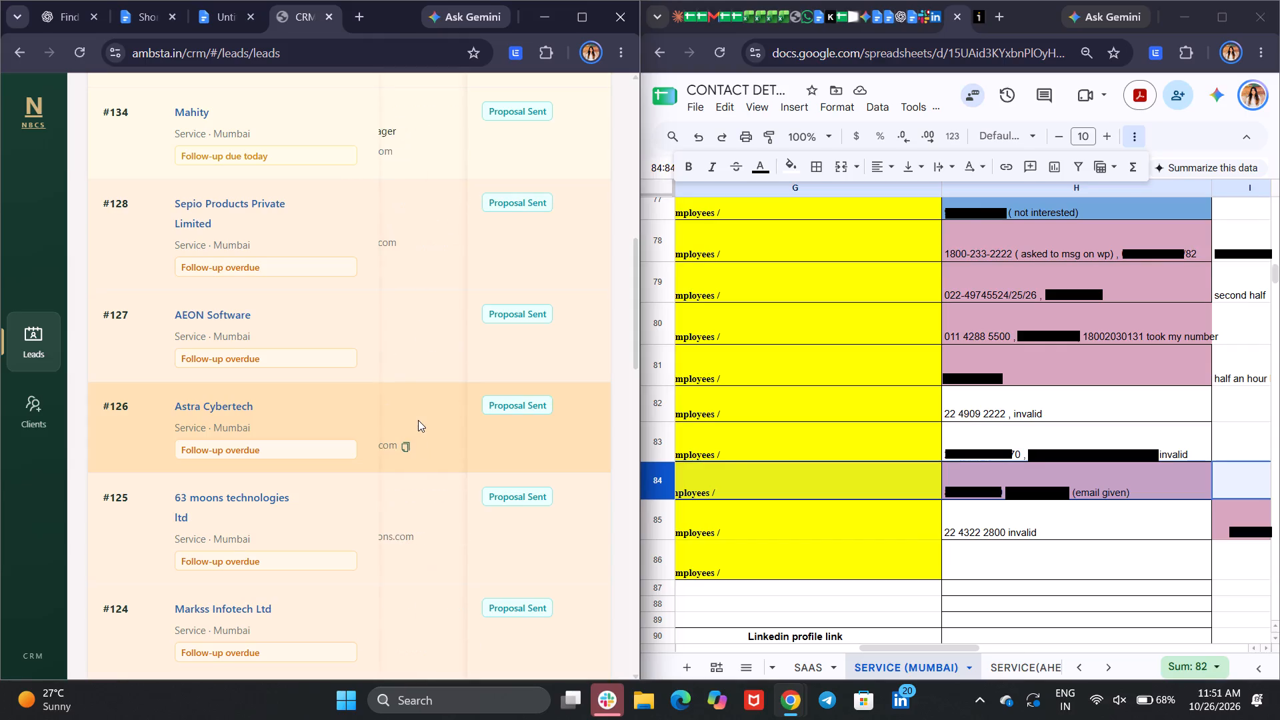
{"action": "scroll", "coordinate": [418, 420], "scroll_direction": "left", "scroll_amount": 4}
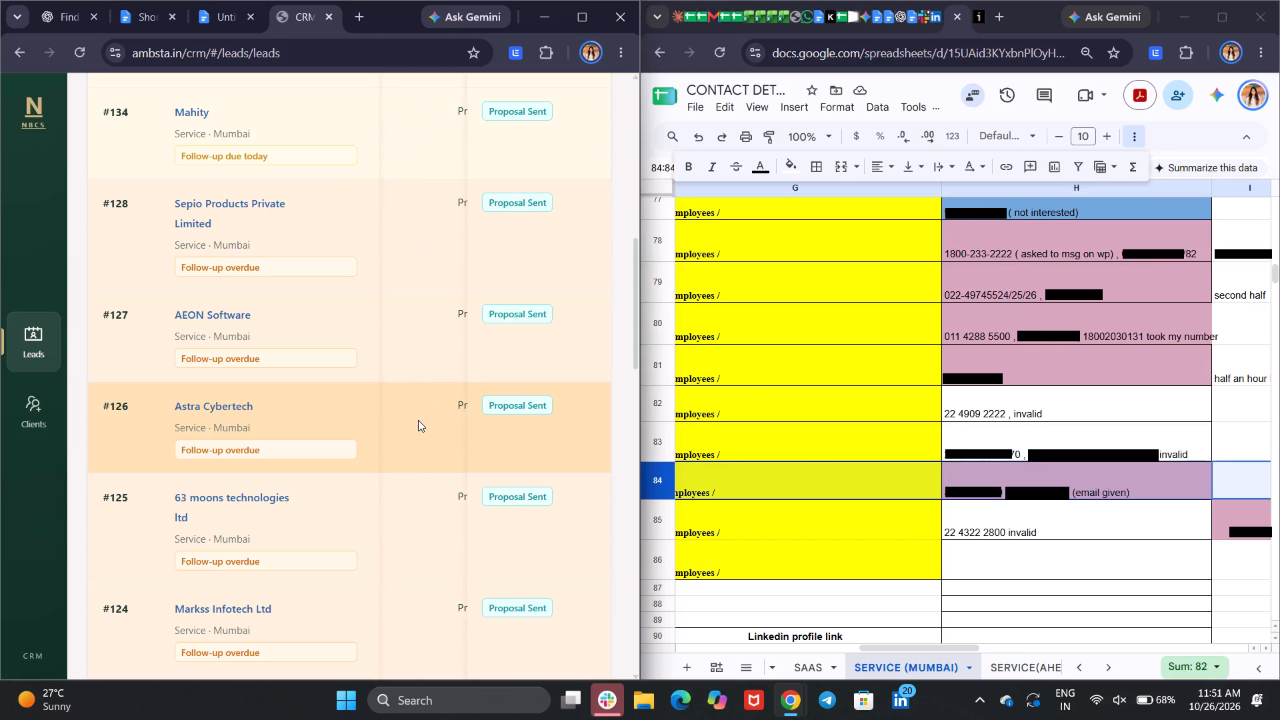
{"action": "scroll", "coordinate": [418, 420], "scroll_direction": "right", "scroll_amount": 6}
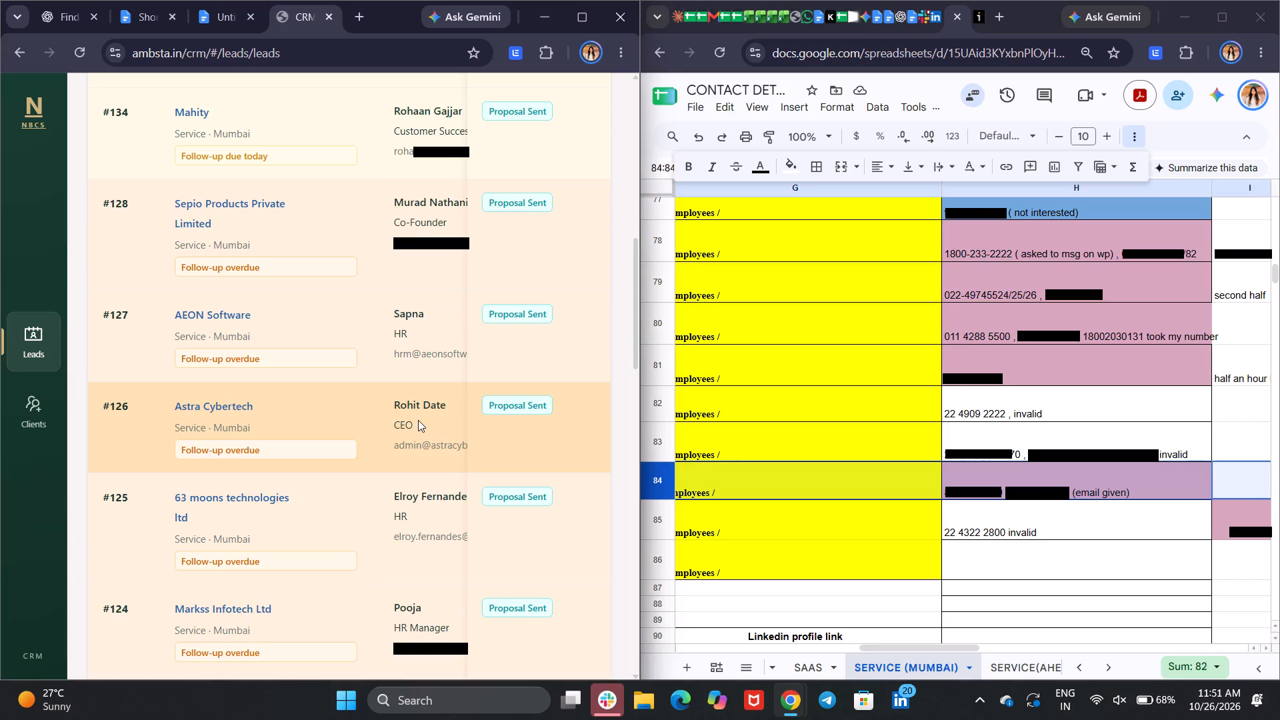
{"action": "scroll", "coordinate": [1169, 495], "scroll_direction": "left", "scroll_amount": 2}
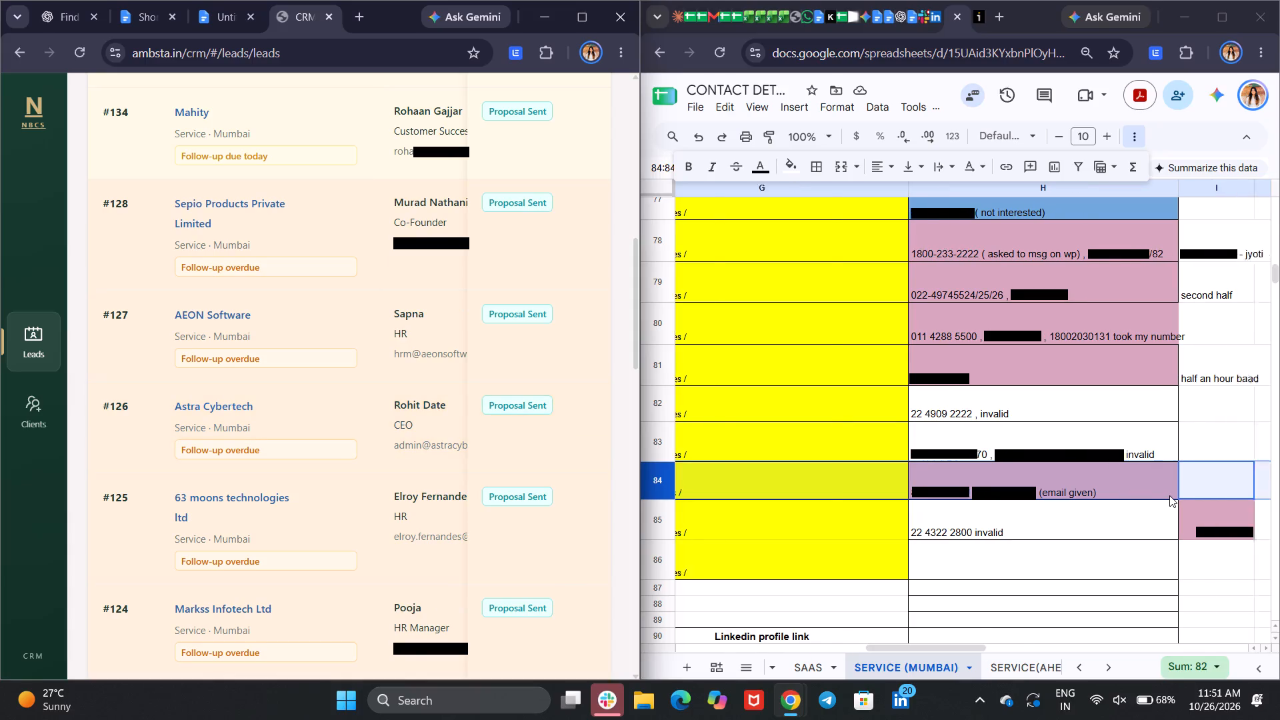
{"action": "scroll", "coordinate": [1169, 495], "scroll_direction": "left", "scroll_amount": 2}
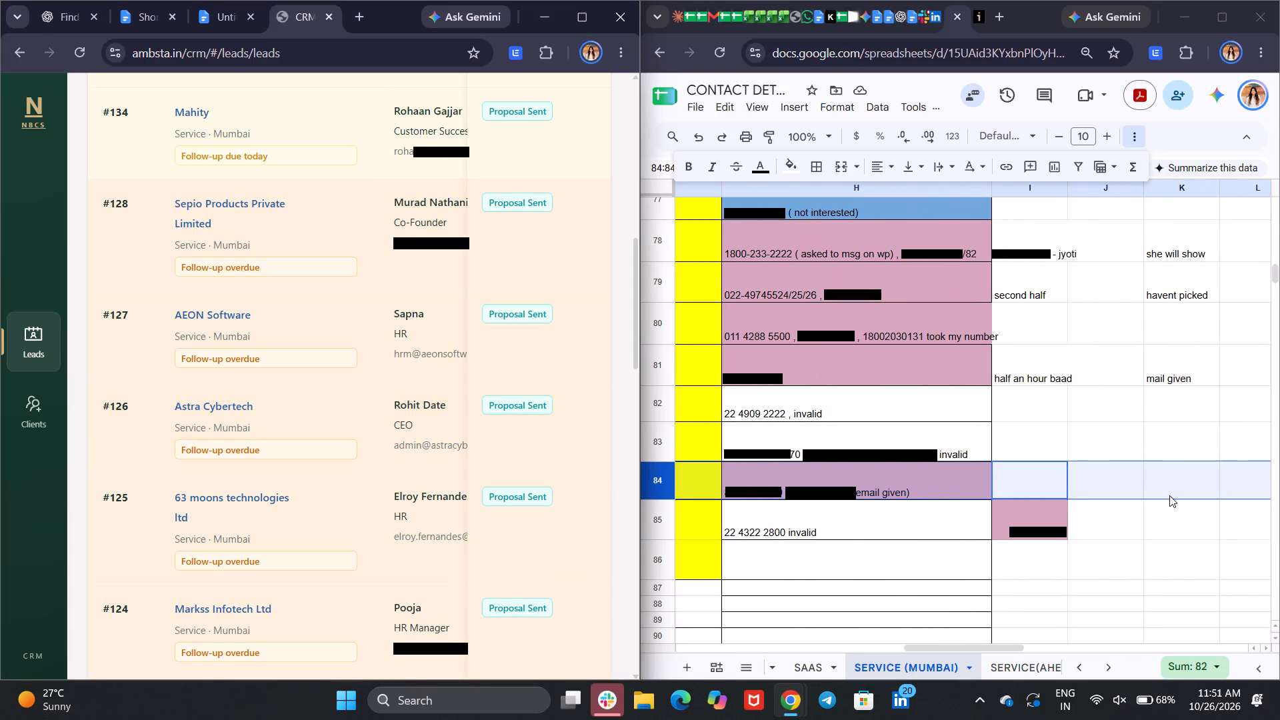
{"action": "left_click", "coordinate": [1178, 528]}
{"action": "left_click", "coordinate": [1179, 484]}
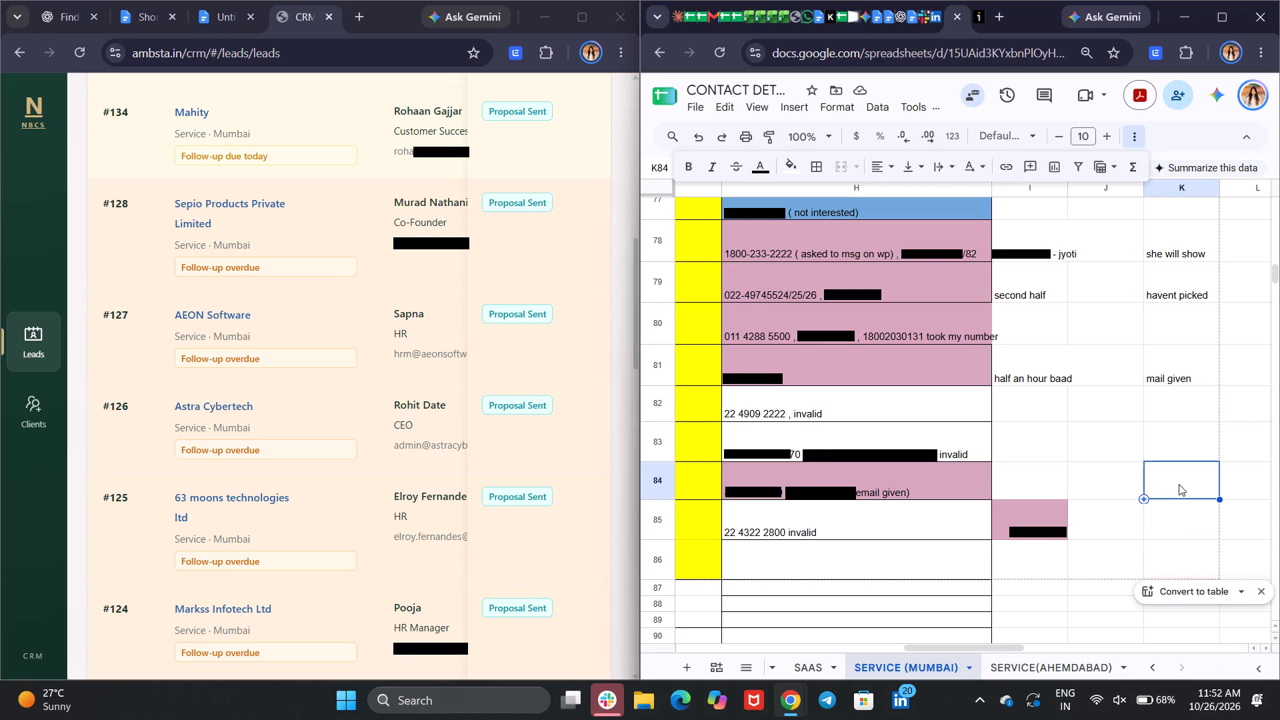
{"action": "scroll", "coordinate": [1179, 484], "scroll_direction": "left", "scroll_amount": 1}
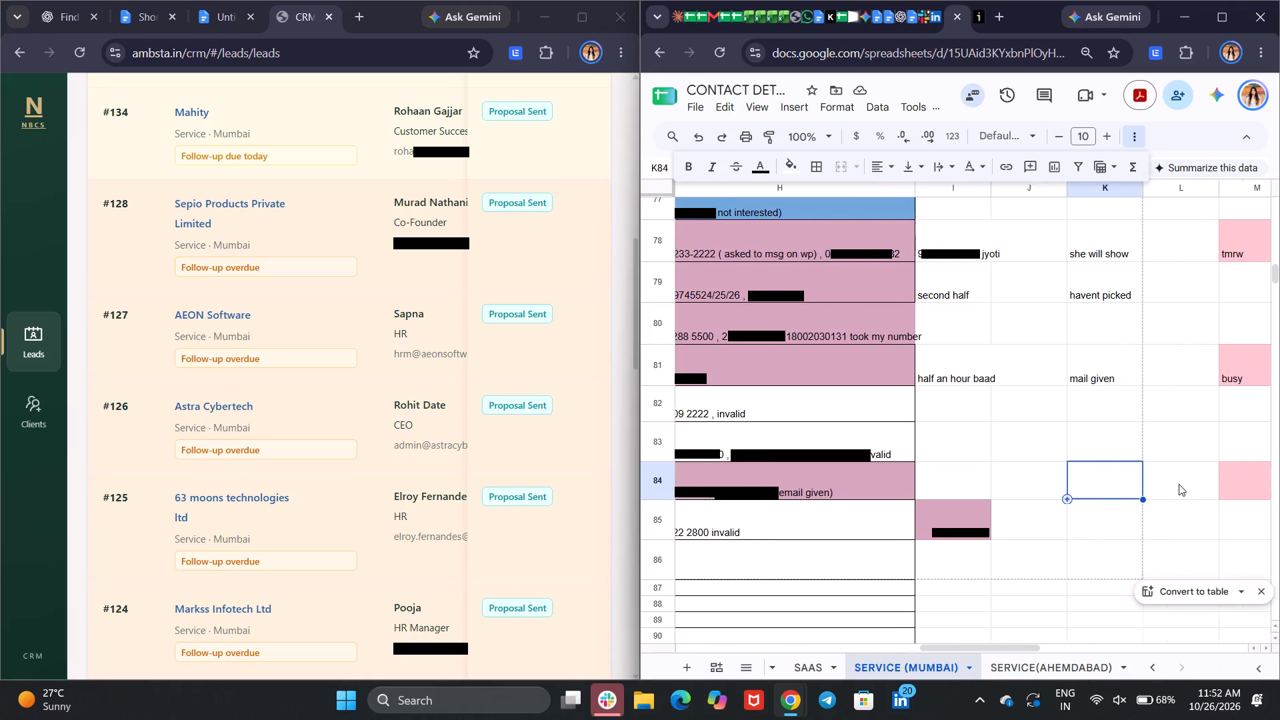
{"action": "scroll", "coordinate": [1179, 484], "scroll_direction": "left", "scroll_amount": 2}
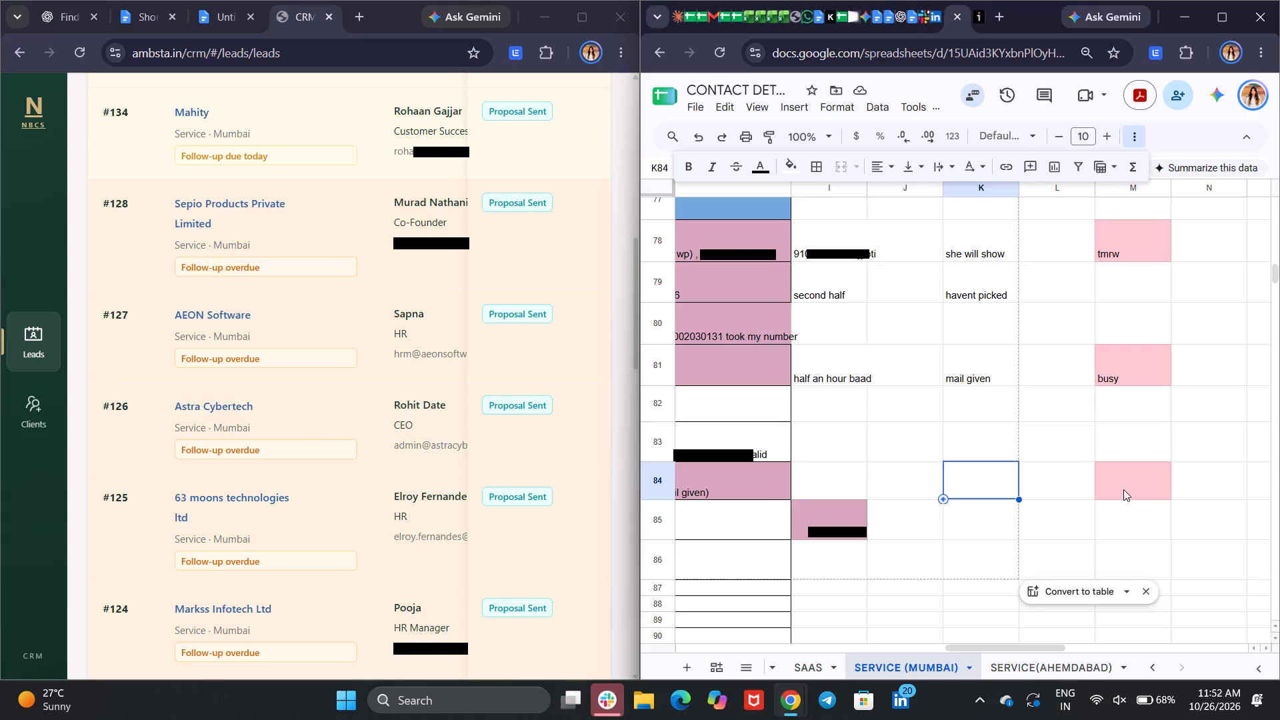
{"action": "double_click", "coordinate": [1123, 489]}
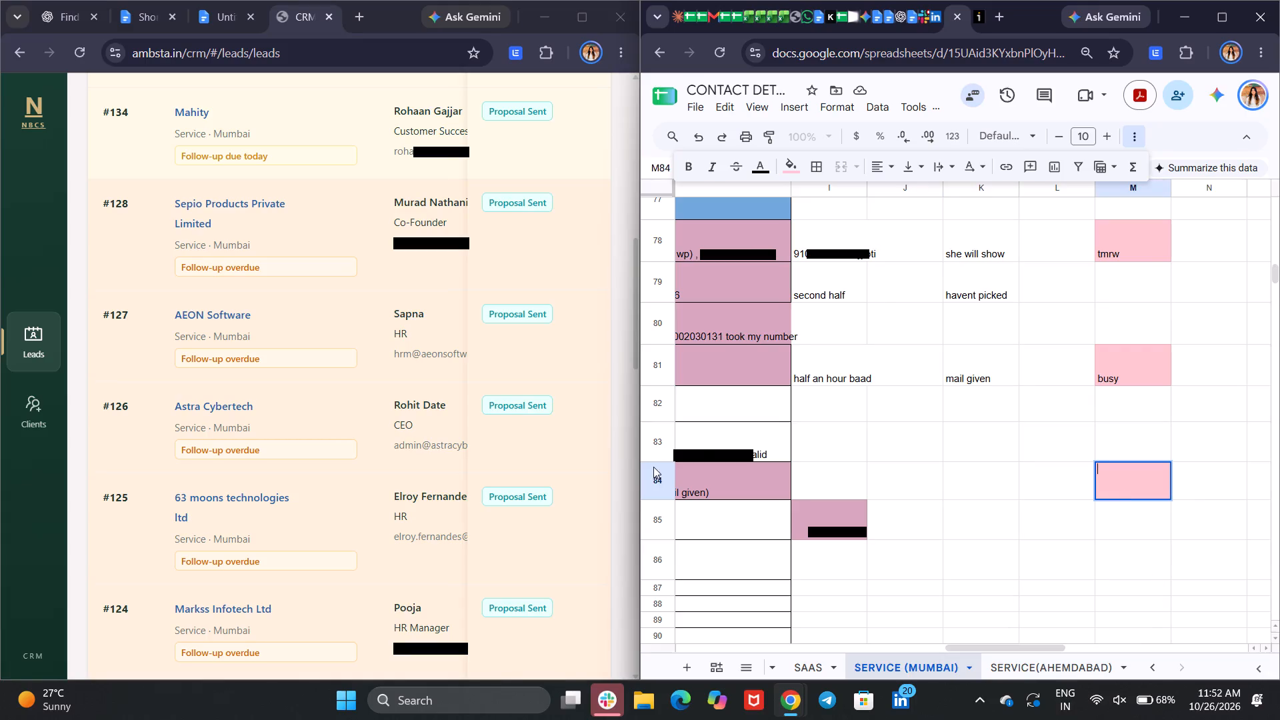
{"action": "scroll", "coordinate": [721, 470], "scroll_direction": "right", "scroll_amount": 3}
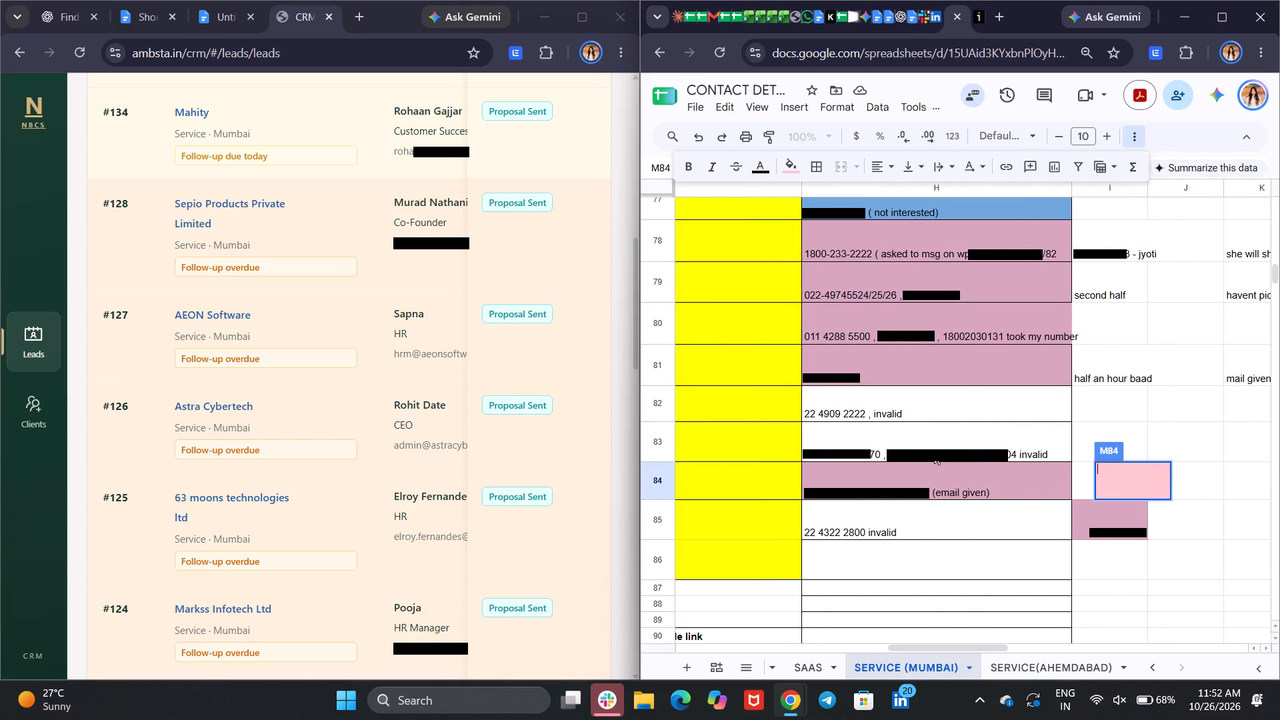
{"action": "left_click", "coordinate": [934, 487]}
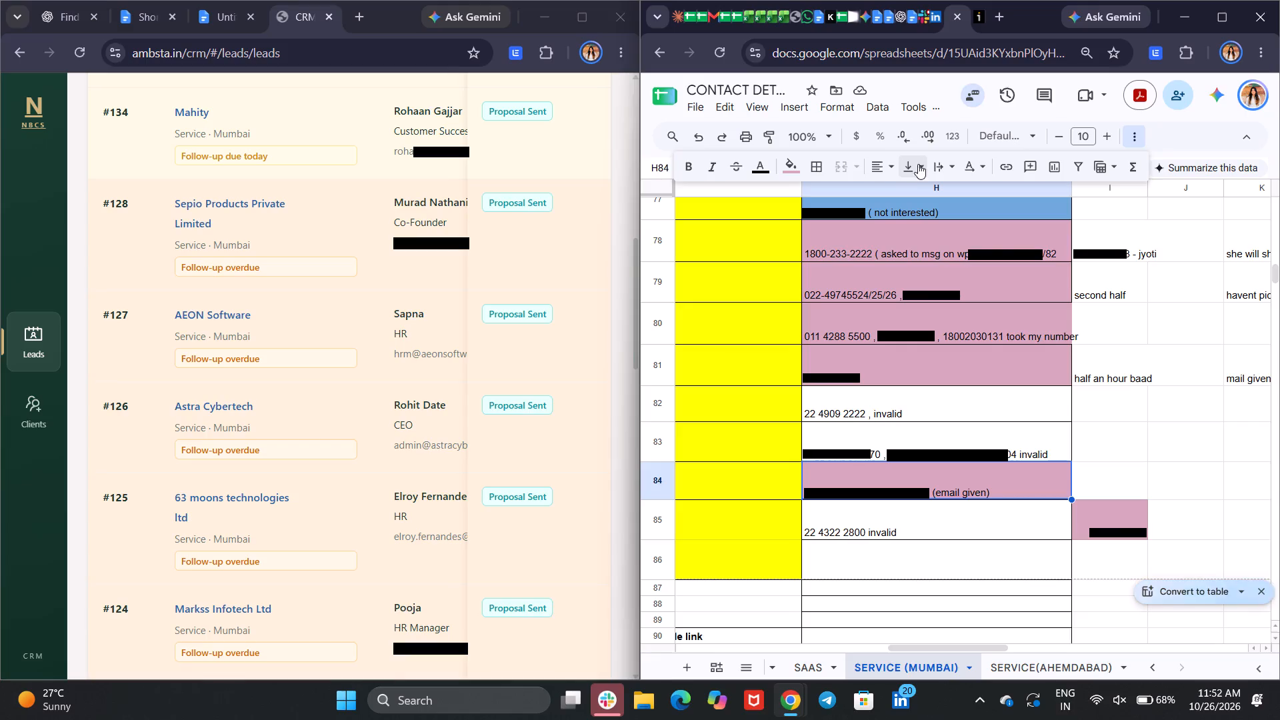
{"action": "left_click", "coordinate": [787, 168]}
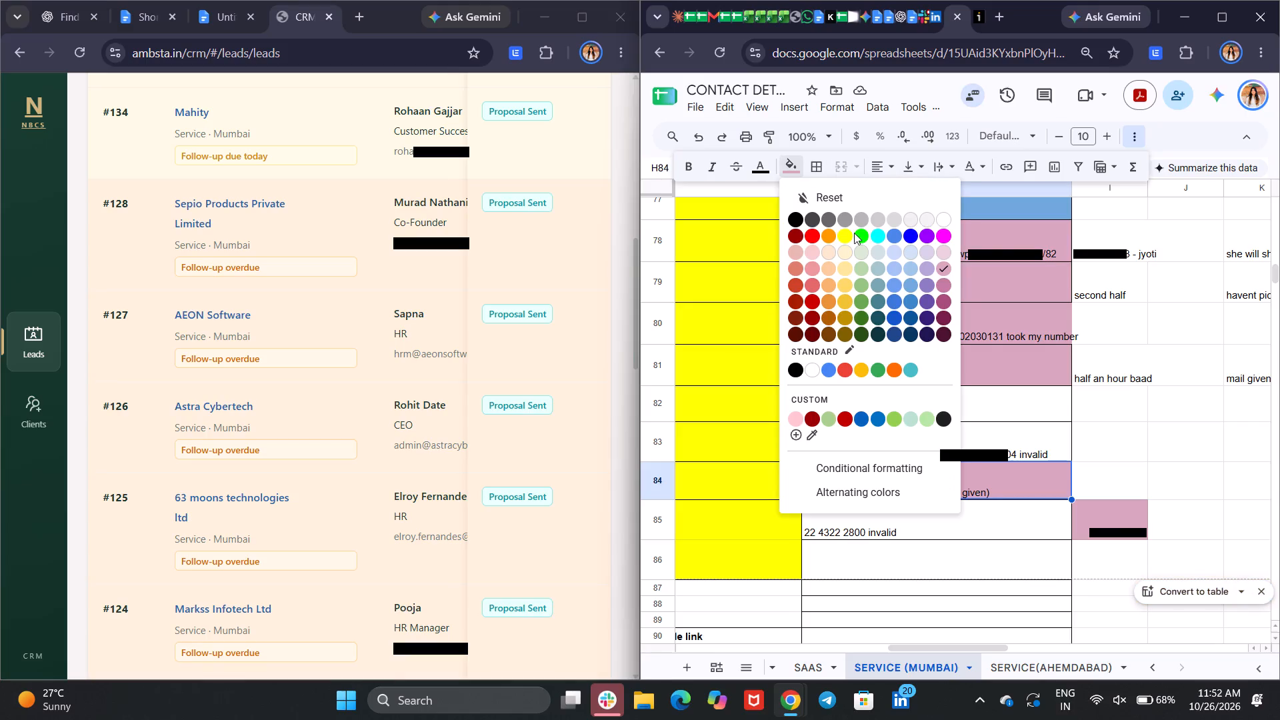
{"action": "left_click", "coordinate": [907, 283]}
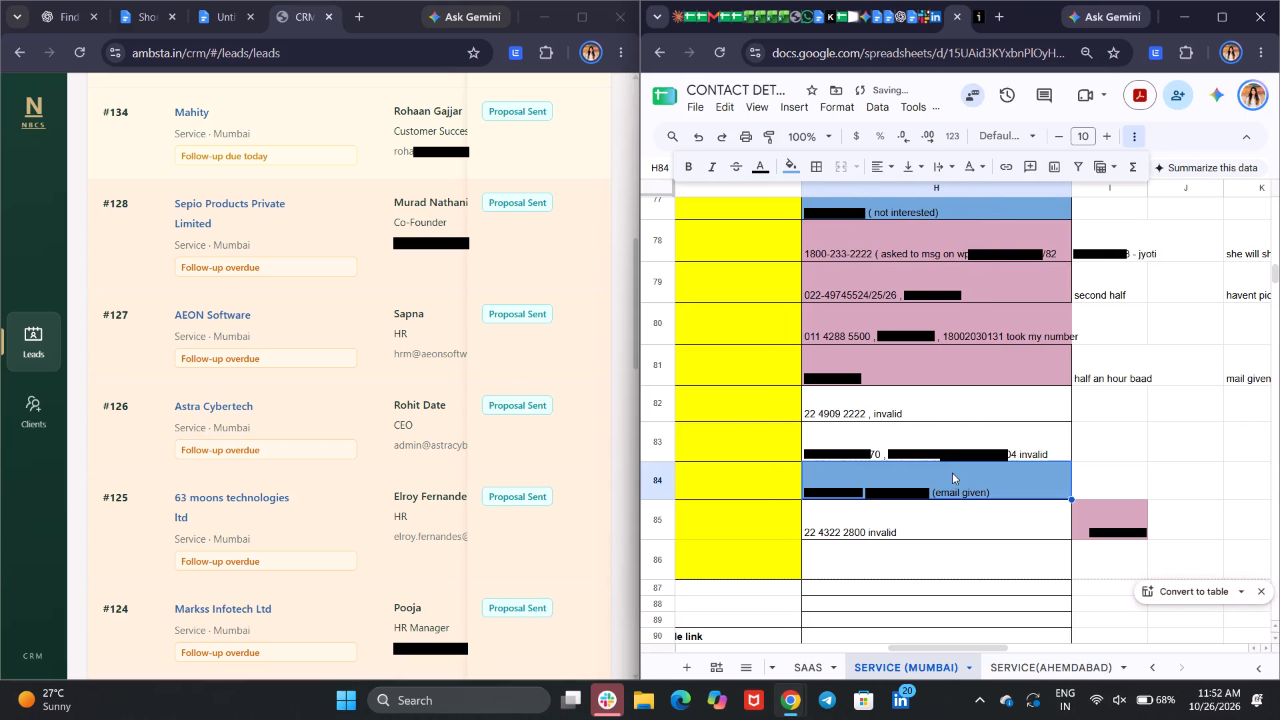
{"action": "left_click", "coordinate": [951, 522]}
Record the follow-up outcome "not interested" in cell M84 for Astra Cybertech.
{"action": "scroll", "coordinate": [951, 522], "scroll_direction": "left", "scroll_amount": 3}
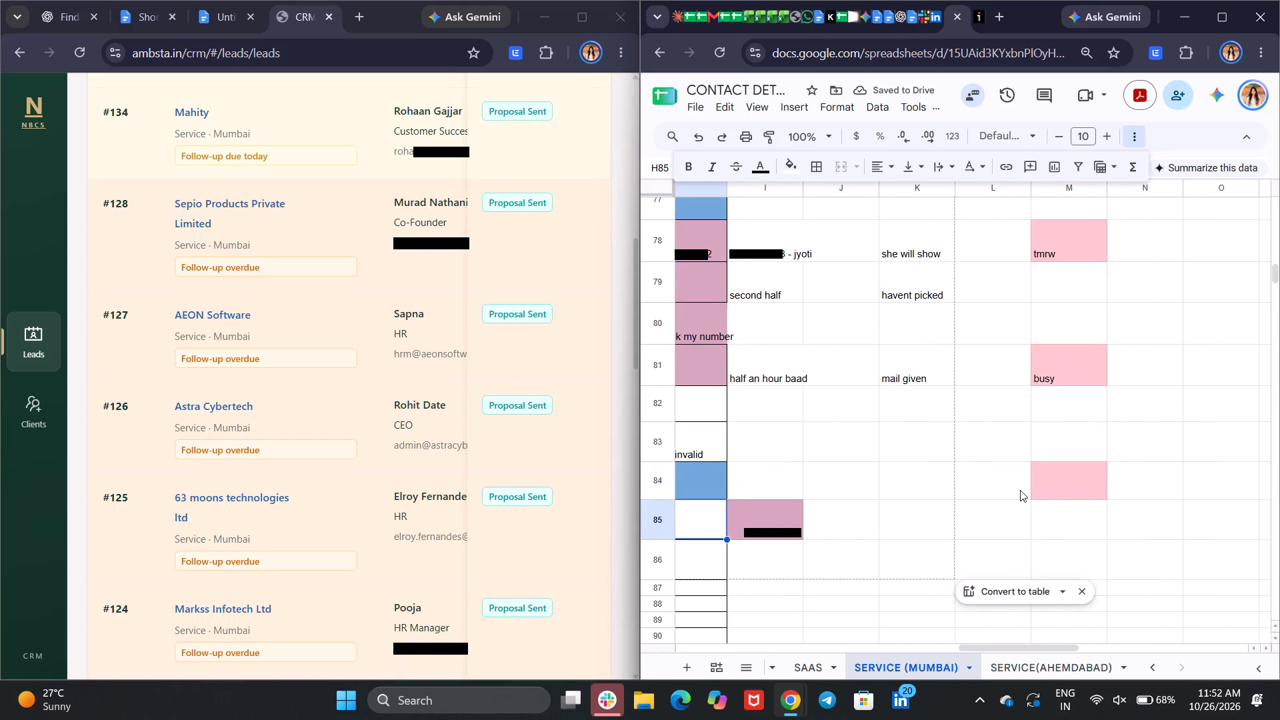
{"action": "left_click", "coordinate": [1071, 484]}
{"action": "double_click", "coordinate": [1071, 484]}
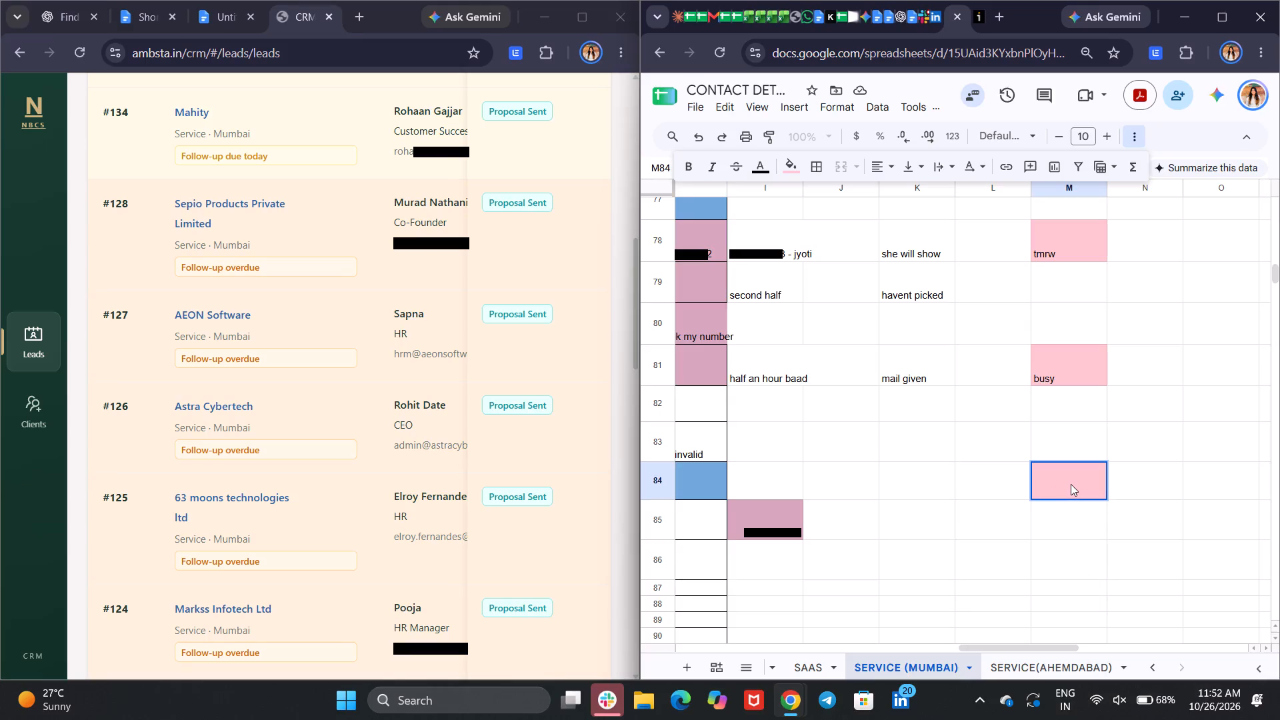
{"action": "double_click", "coordinate": [1071, 484]}
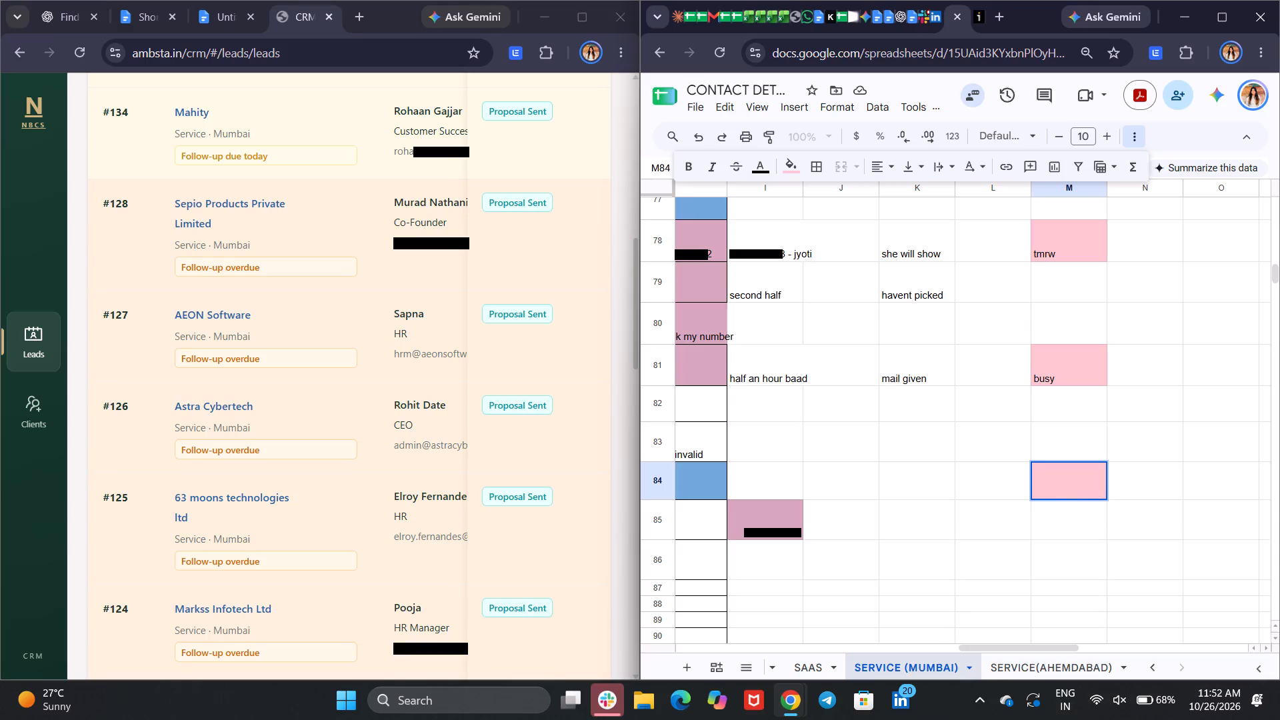
{"action": "left_click", "coordinate": [1039, 468]}
{"action": "type", "text": "not interested"}
{"action": "left_click", "coordinate": [1046, 512]}
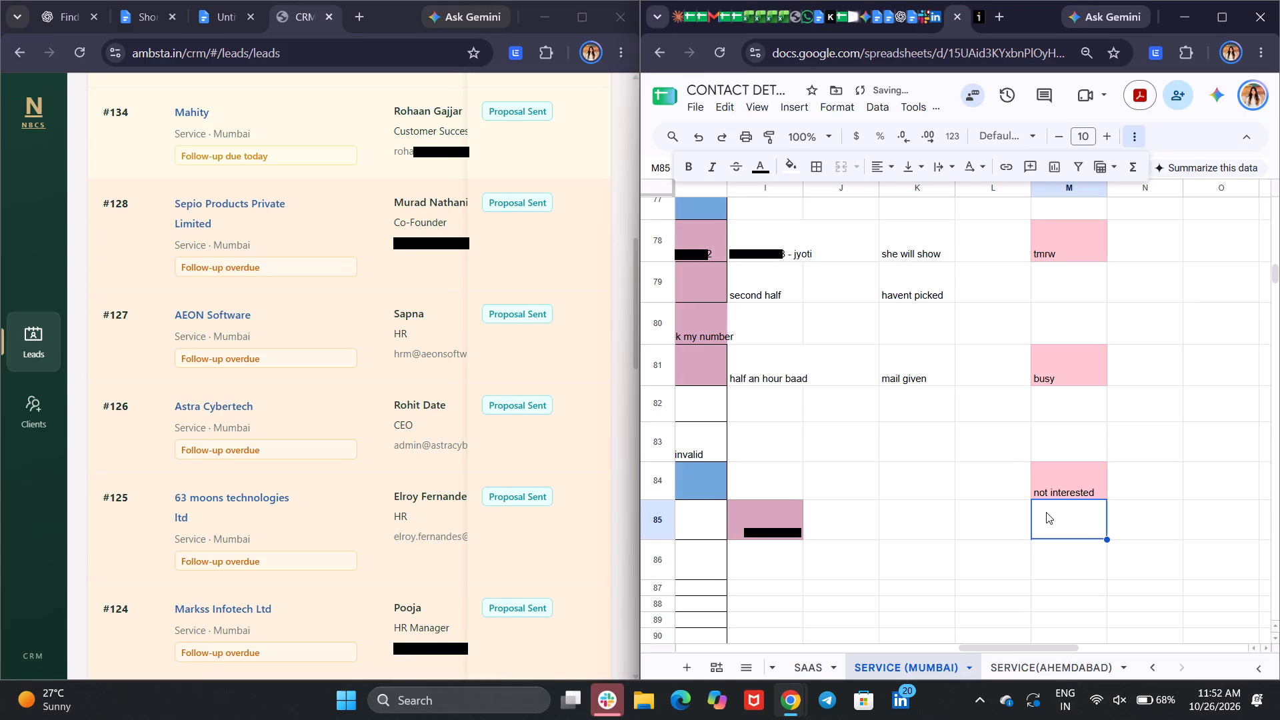